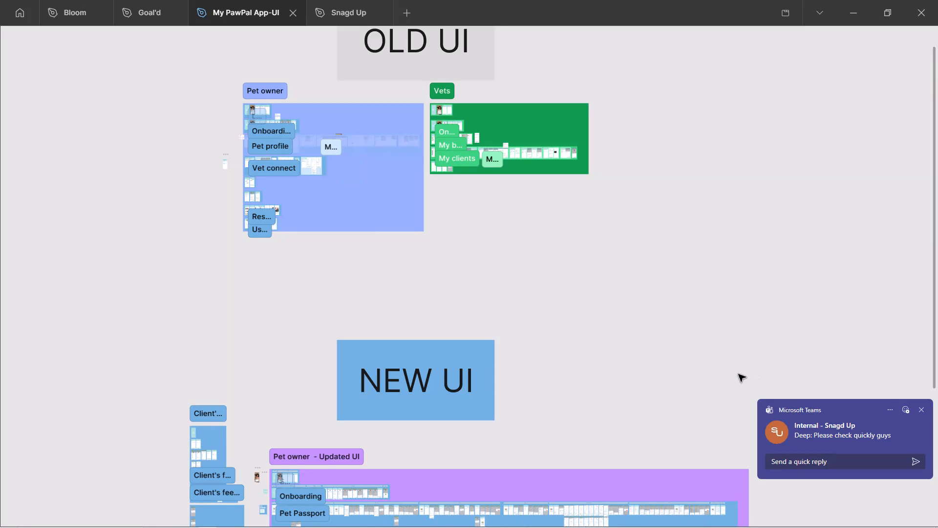
Examine the screen groups inside the "Pet owner - Updated UI" section below the NEW UI heading.
scroll(709, 366, "down", 2)
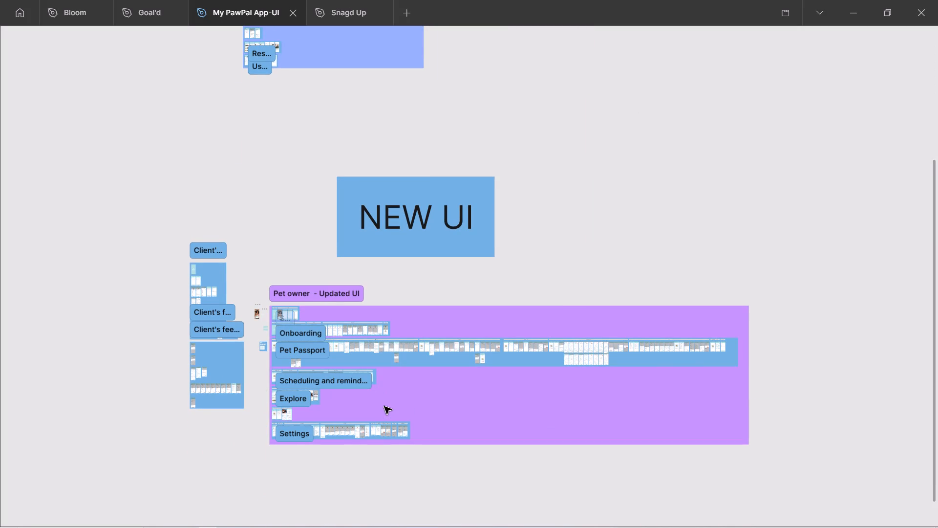
scroll(275, 448, "up", 3, "ctrl")
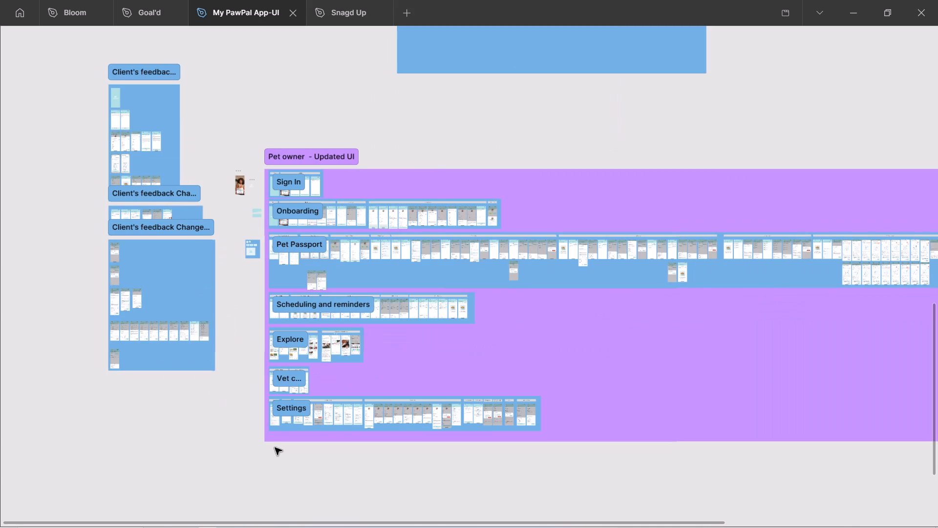
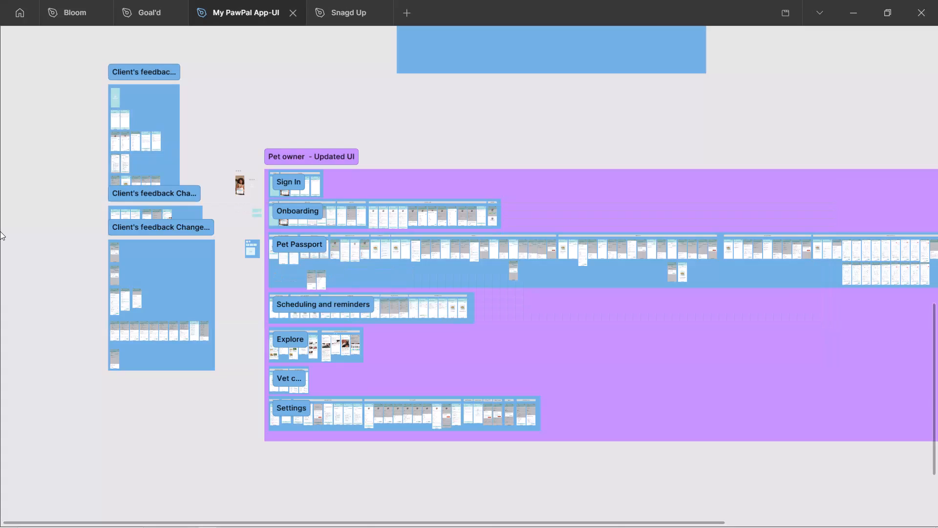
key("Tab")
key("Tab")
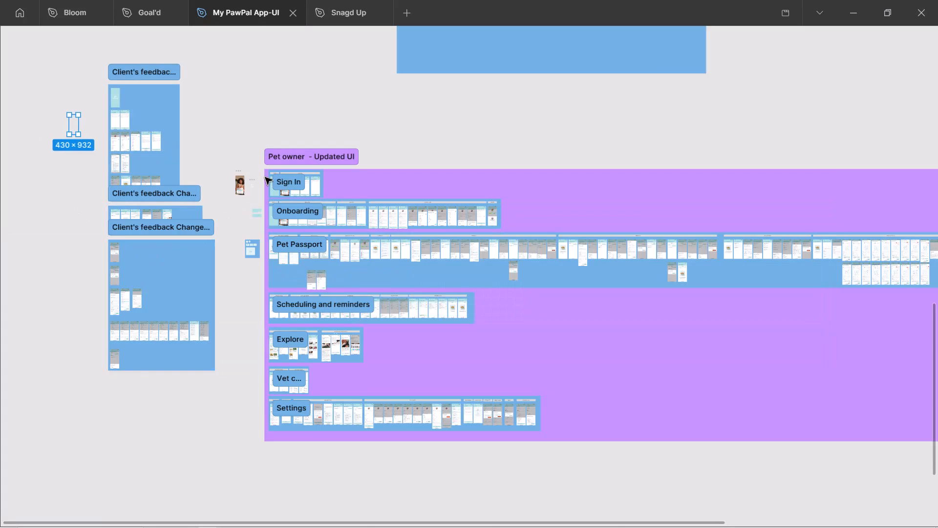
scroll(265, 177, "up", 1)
Switch to the Basecamp to-do in Chrome and review the drafted work-update comment.
key("alt+Tab")
left_click(658, 261, "alt")
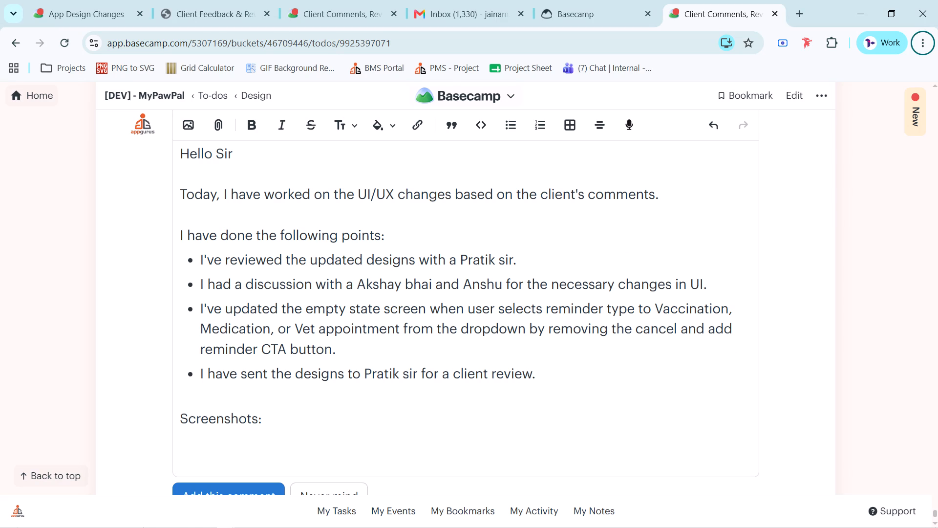
scroll(466, 311, "down", 1)
scroll(466, 311, "up", 2)
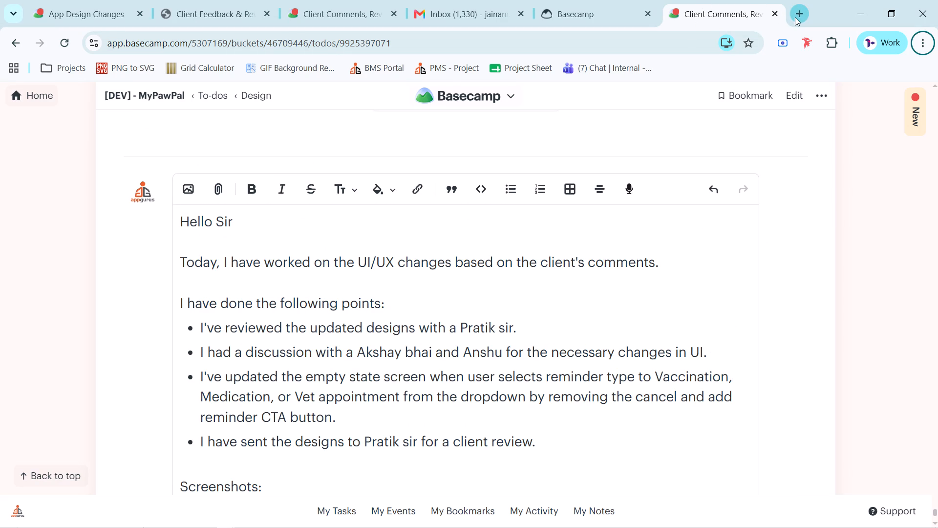
key("alt+Tab")
Search Google for "vajrasan" in a new Chrome incognito window and show the image results.
key("alt+Tab")
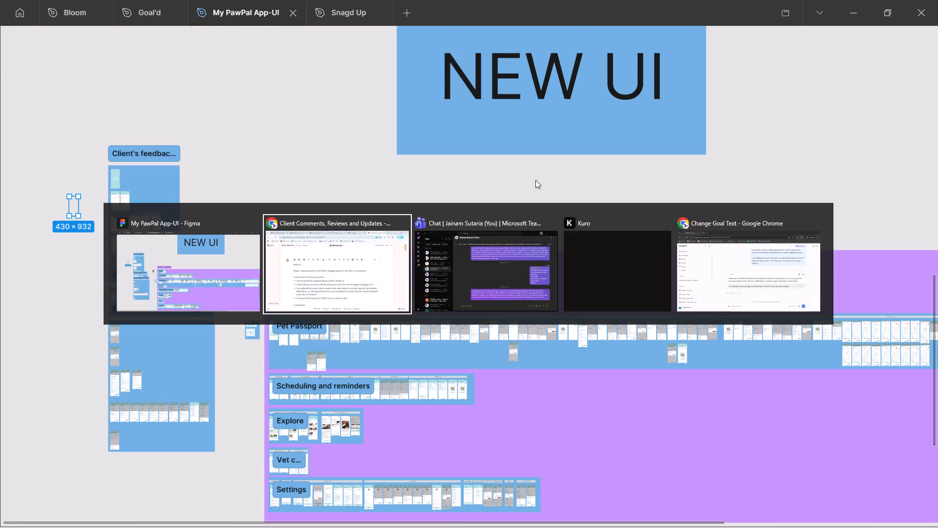
key("ctrl+shift+n")
type("vajrasan")
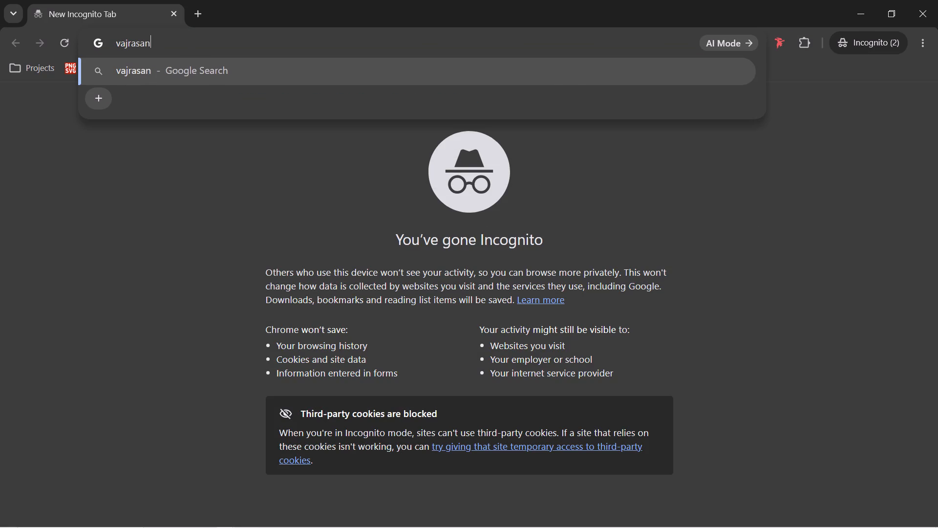
key("Return")
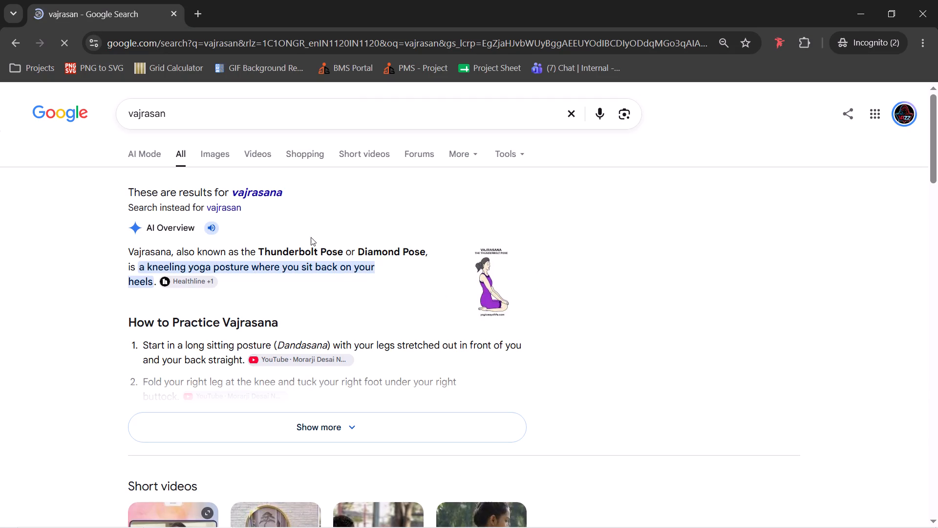
left_click(218, 159)
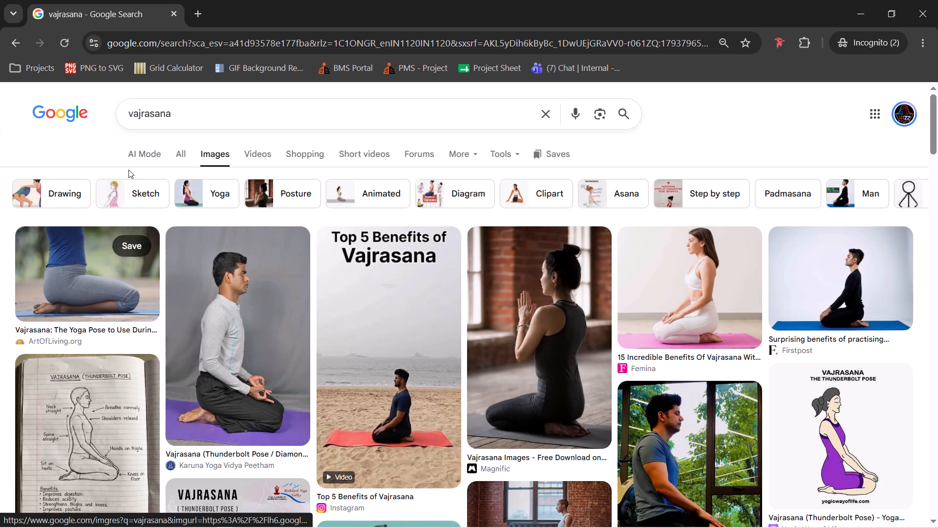
Replace the image search query with "types of aasan" and run the search.
left_click_drag(191, 119, 134, 123)
key("ctrl+a")
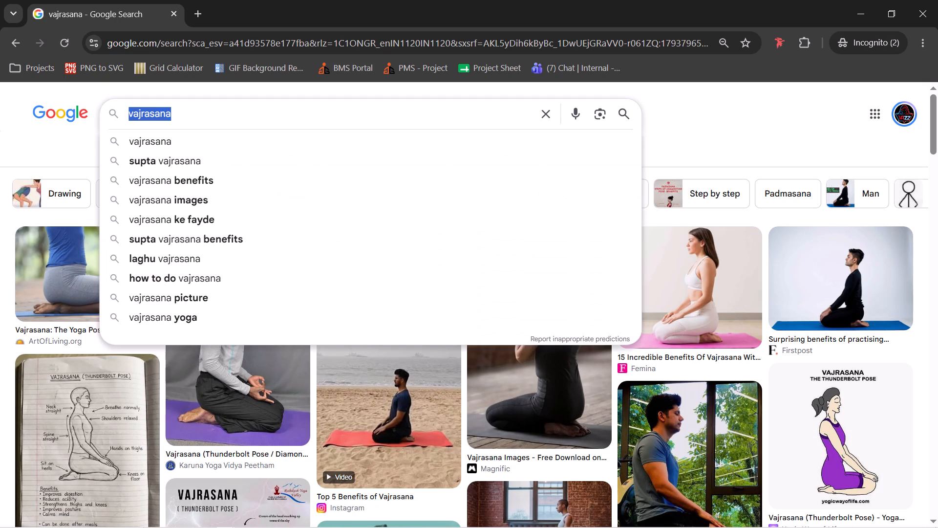
type("types of aasan")
key("Return")
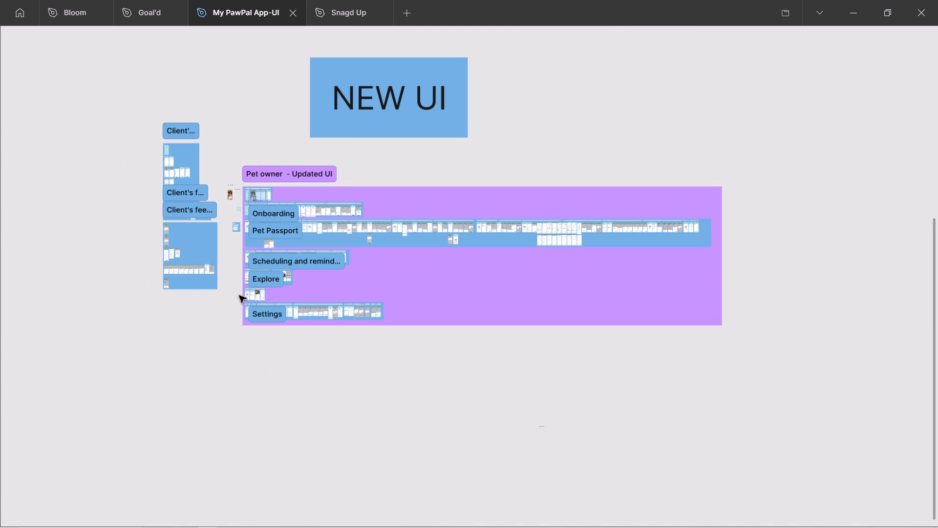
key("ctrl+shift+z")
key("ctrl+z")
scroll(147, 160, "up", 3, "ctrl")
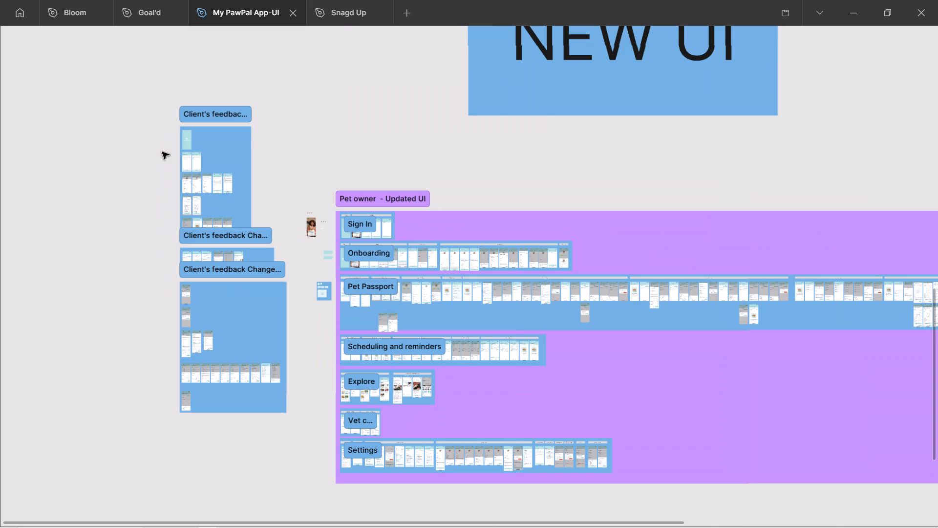
Close the Snagd Up design file in Figma.
left_click(338, 20)
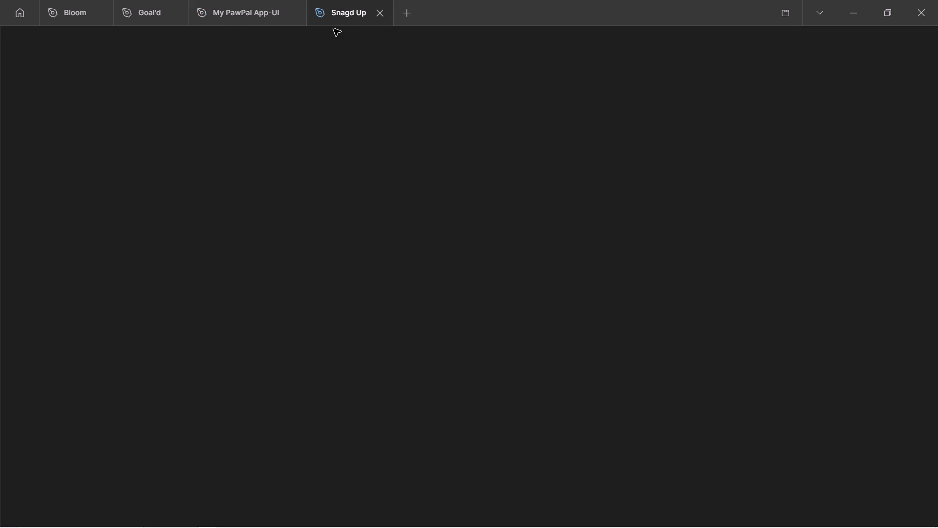
key("ctrl+w")
In the Goal'd file, hide the social-account Delete Account dialog frame near the end of the profile section.
left_click(136, 13)
scroll(411, 253, "up", 2)
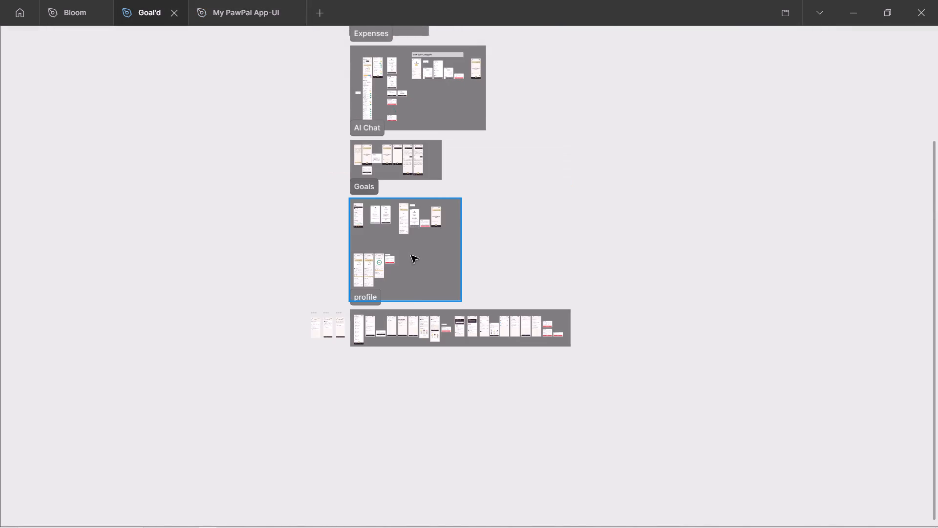
scroll(398, 248, "up", 1)
scroll(468, 442, "up", 6, "ctrl")
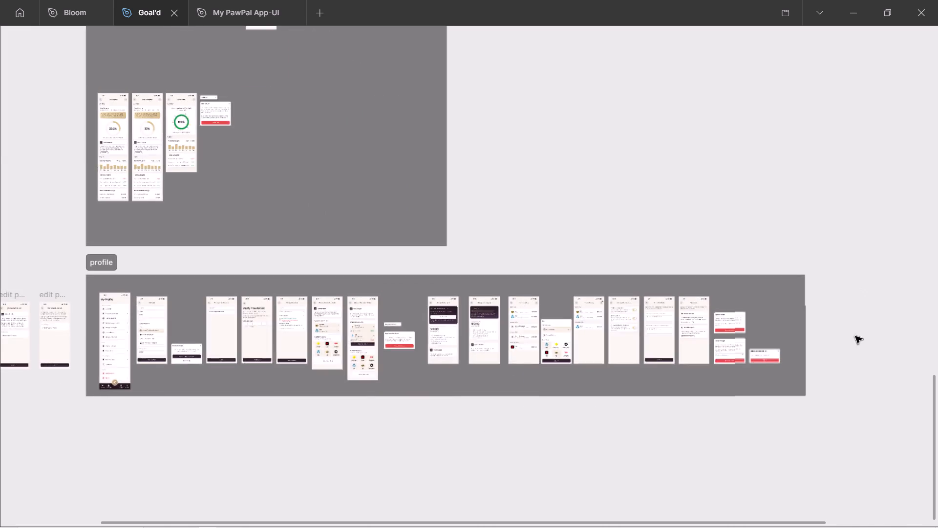
scroll(855, 337, "up", 7, "ctrl")
left_click(314, 217)
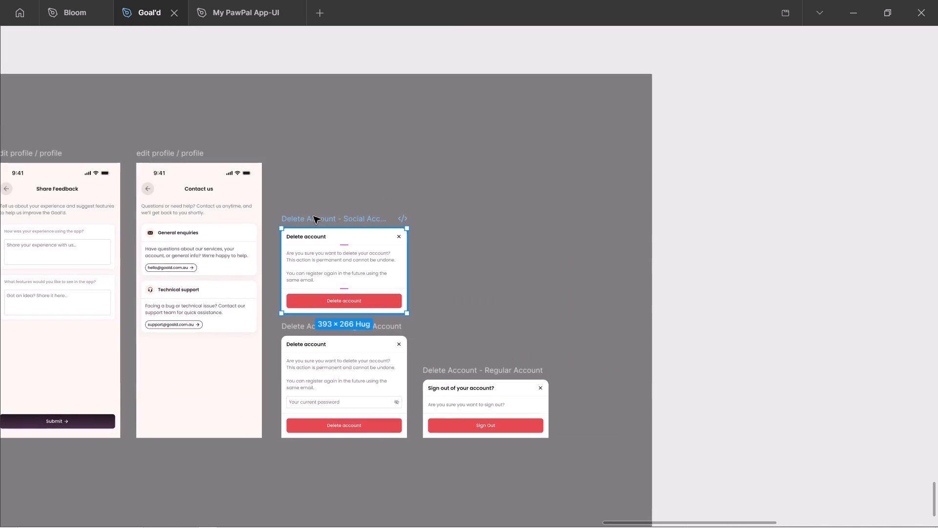
key("ctrl+shift+h")
scroll(493, 240, "down", 5, "ctrl")
left_click(703, 304, "ctrl")
Examine the profile section's screens, going from the sign-out dialog back to the My Profile screen.
key("space")
key("space")
key("space")
key("space")
key("space")
key("space")
key("space")
key("space")
key("space")
key("space")
key("space")
key("space")
key("space")
key("space")
key("space")
key("space")
key("space")
key("space")
key("space")
key("space")
left_click_drag(535, 358, 611, 370)
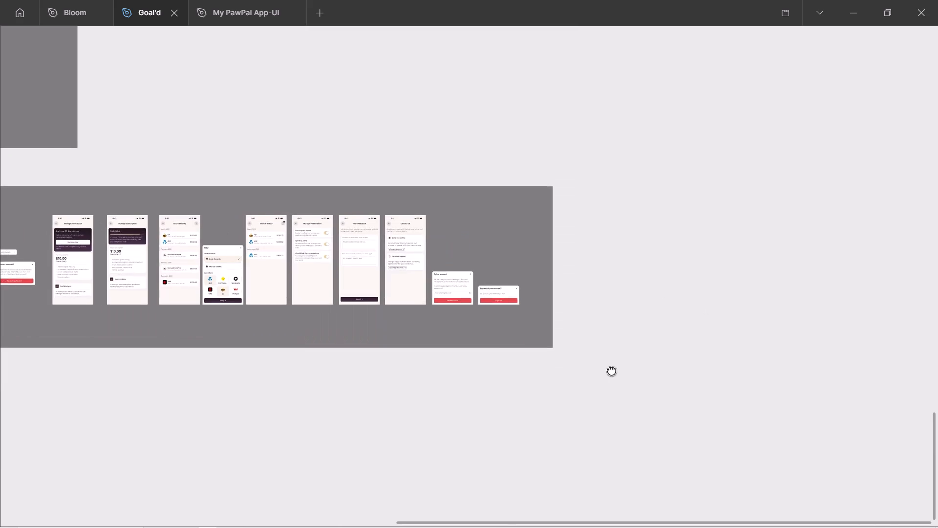
left_click_drag(611, 370, 776, 396)
left_click_drag(470, 398, 669, 399)
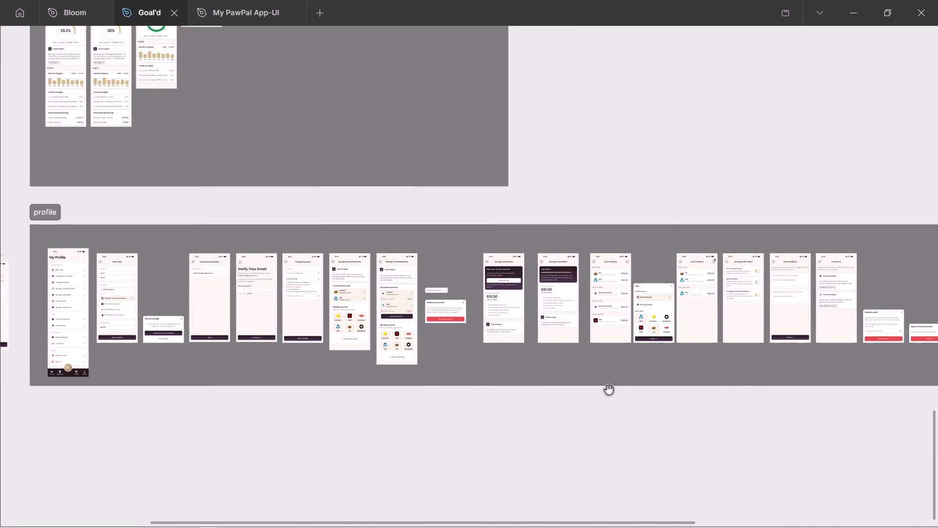
left_click_drag(517, 429, 695, 443)
left_click_drag(383, 440, 528, 454)
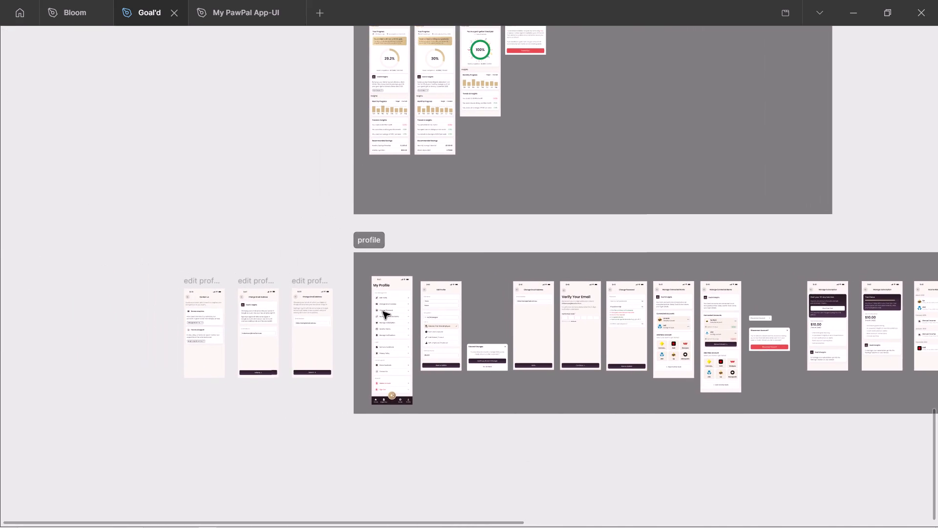
Rename the "profile" section below Goals as "Profile", with a capital P.
scroll(366, 305, "down", 4, "ctrl")
key("space")
key("space")
key("space")
key("space")
key("space")
key("space")
key("space")
key("space")
key("space")
key("space")
key("space")
key("space")
key("space")
key("space")
key("space")
key("space")
key("space")
key("space")
key("space")
key("space")
left_click_drag(323, 231, 345, 414)
left_click_drag(336, 291, 329, 268)
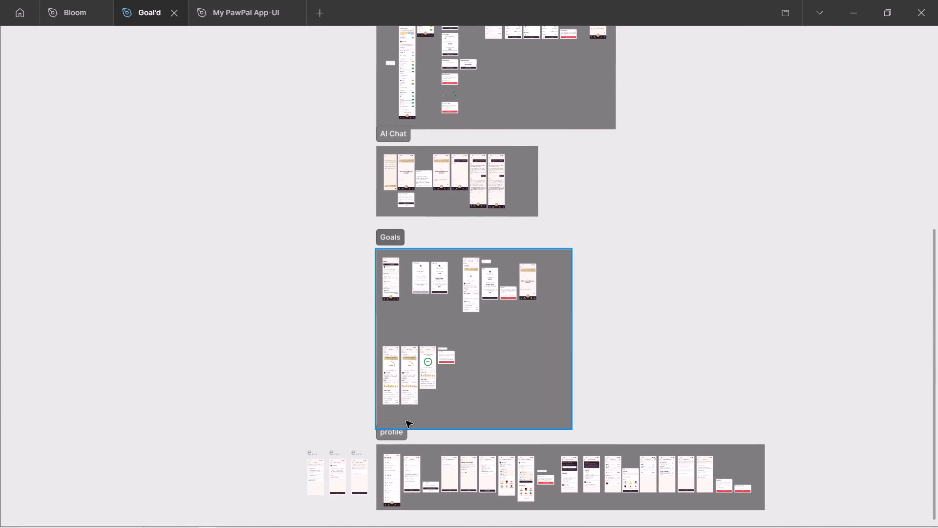
triple_click(400, 433)
key("ctrl+a")
key("Left")
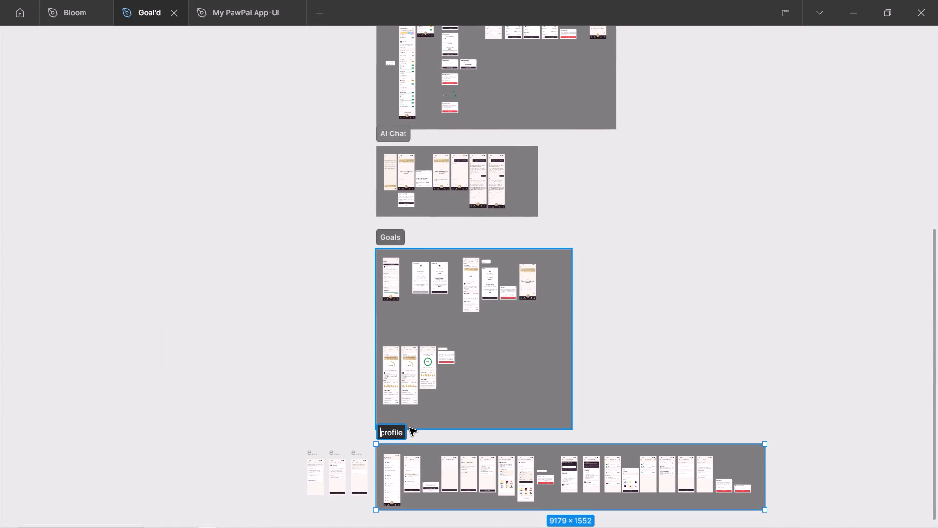
key("shift+Right")
key("shift+p")
key("Return")
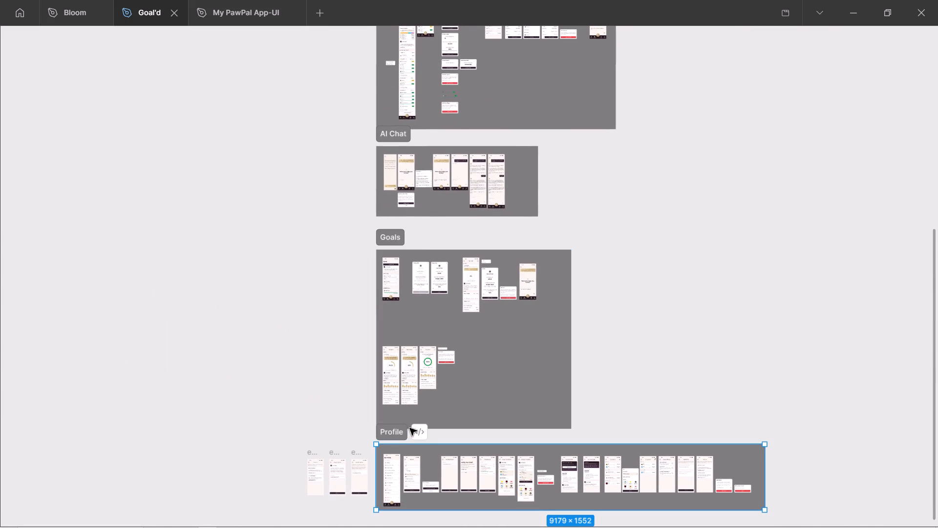
left_click(266, 371)
scroll(265, 371, "down", 2)
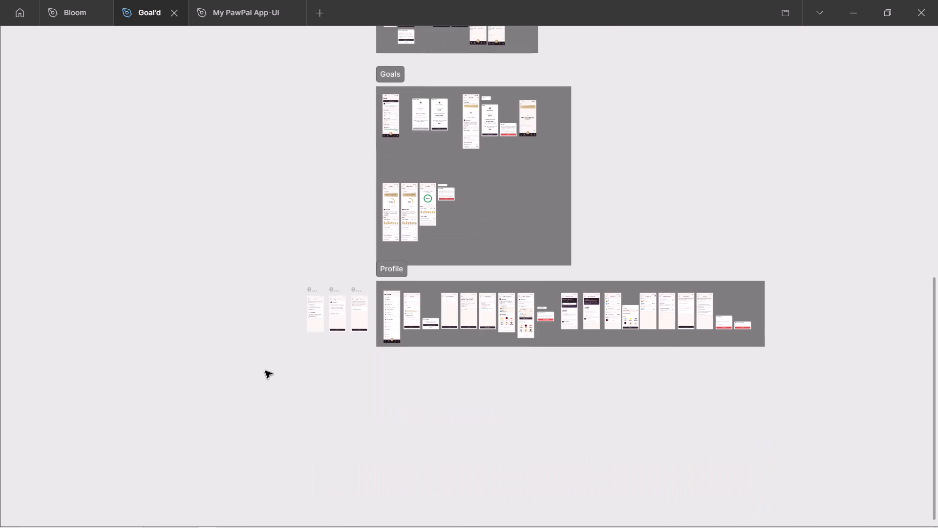
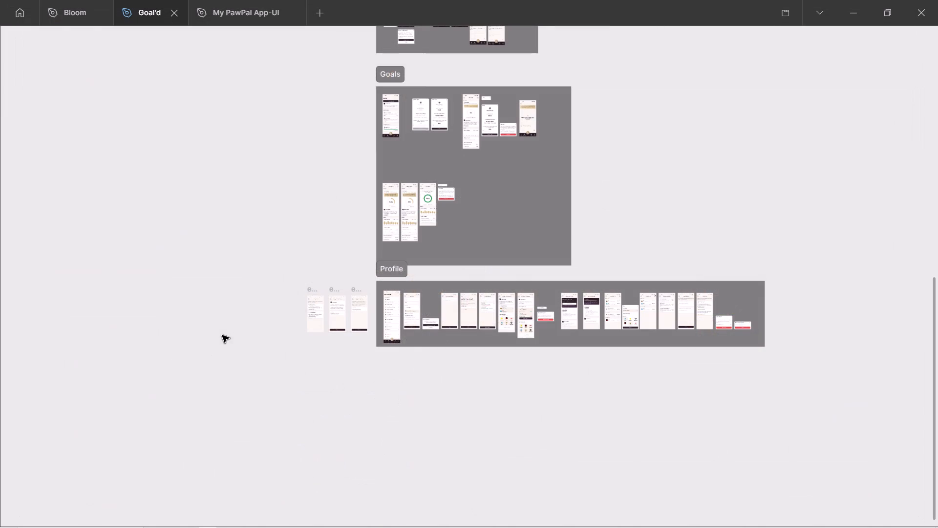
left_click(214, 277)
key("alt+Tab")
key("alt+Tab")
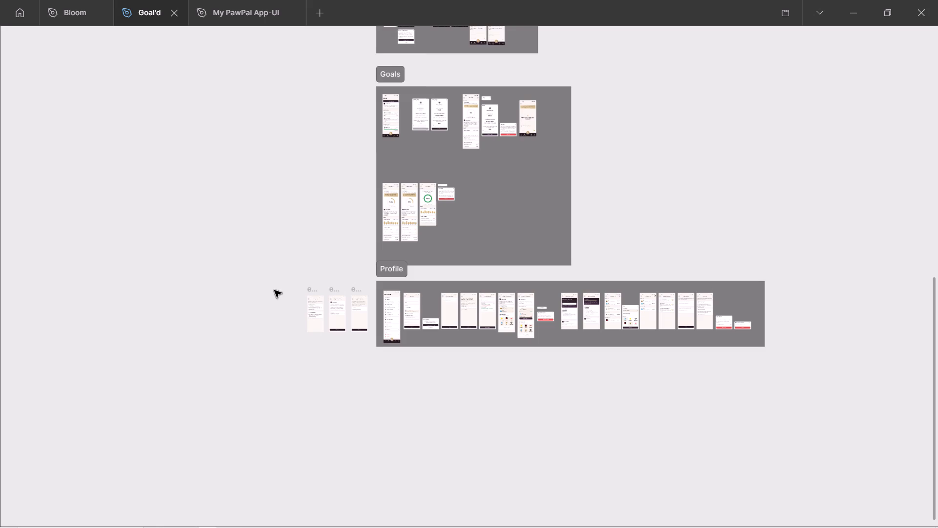
Switch to the My PawPal App-UI file and look over the Pet owner - Updated UI section under NEW UI.
left_click(257, 7)
key("shift+exclam")
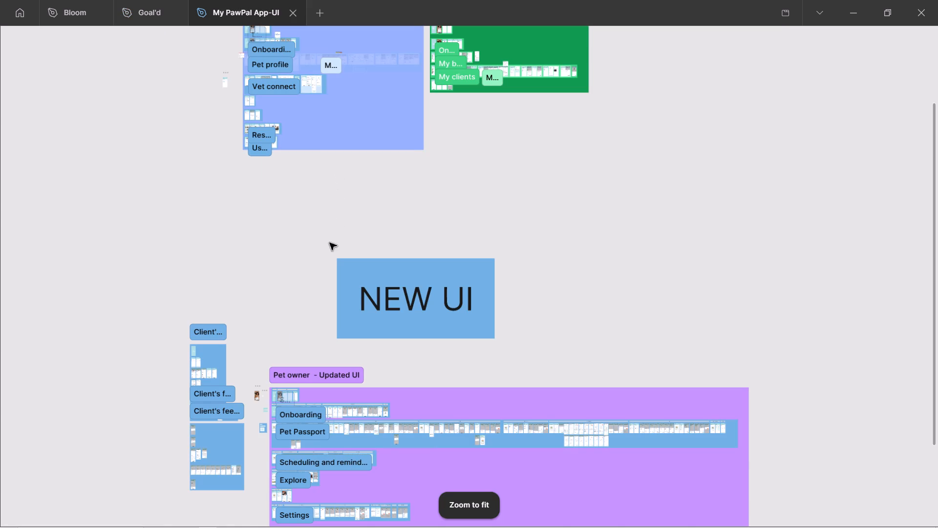
scroll(242, 226, "down", 2)
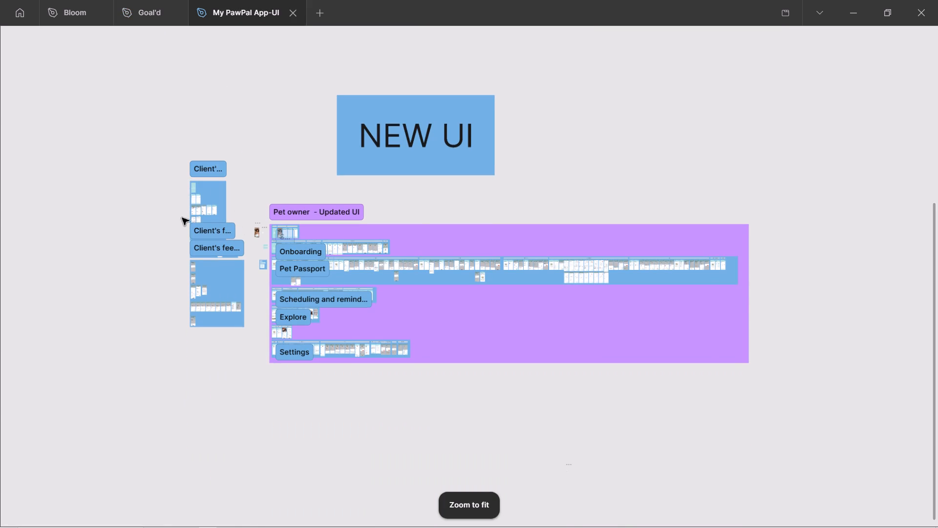
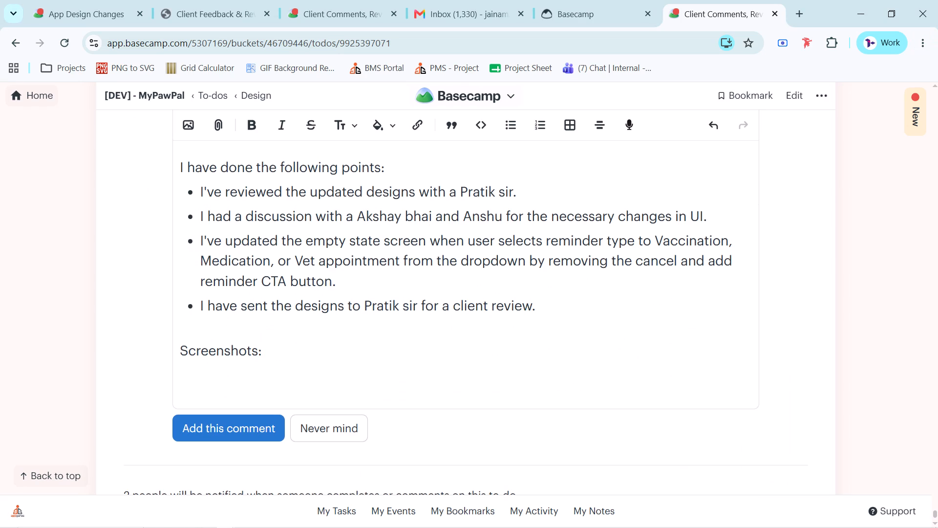
Switch from the Basecamp comment draft in Chrome to the My PawPal App-UI file in Figma.
key("alt+Tab")
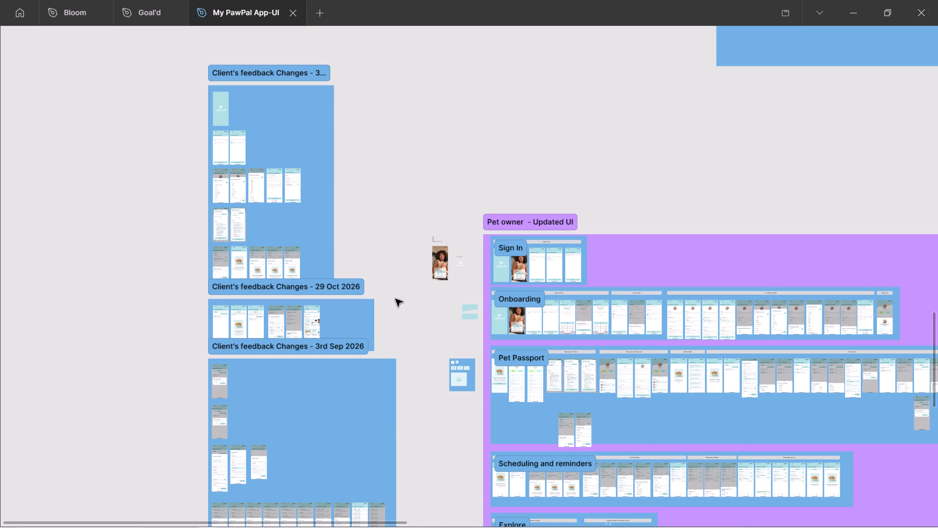
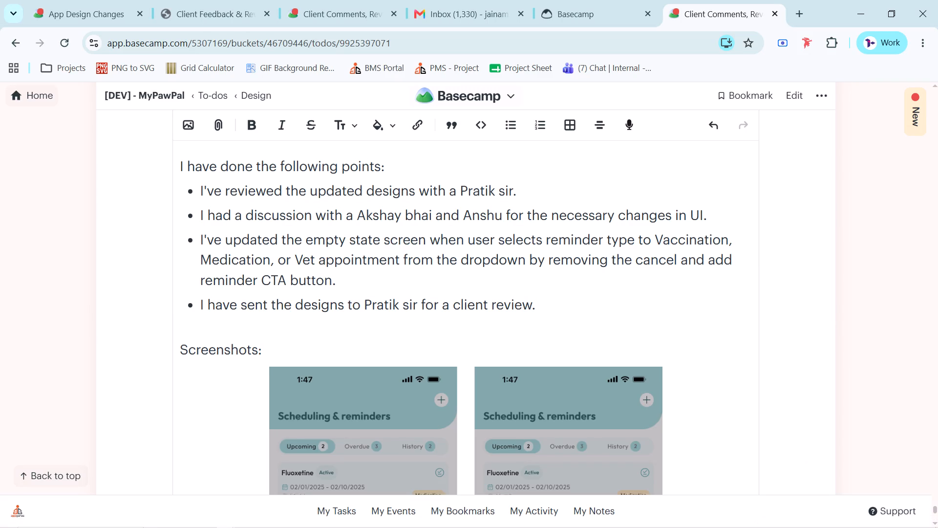
Paste the copied Subscription plans screenshot on its own line below the Add new reminder screens in the comment's Screenshots section.
scroll(416, 339, "down", 4)
key("ctrl+v")
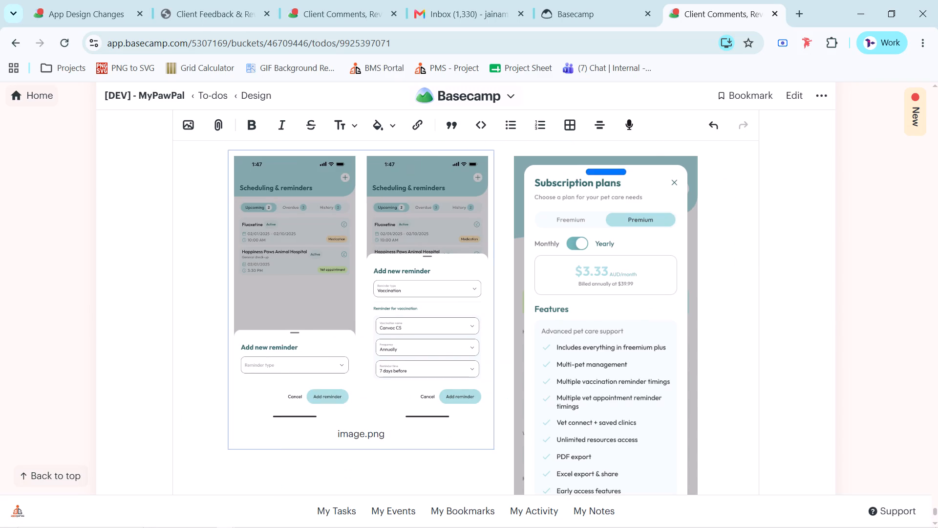
key("ctrl+z")
key("Return")
key("Return")
key("ctrl+v")
Switch from the Basecamp comment draft back to the My PawPal App-UI file in Figma.
key("alt+Tab")
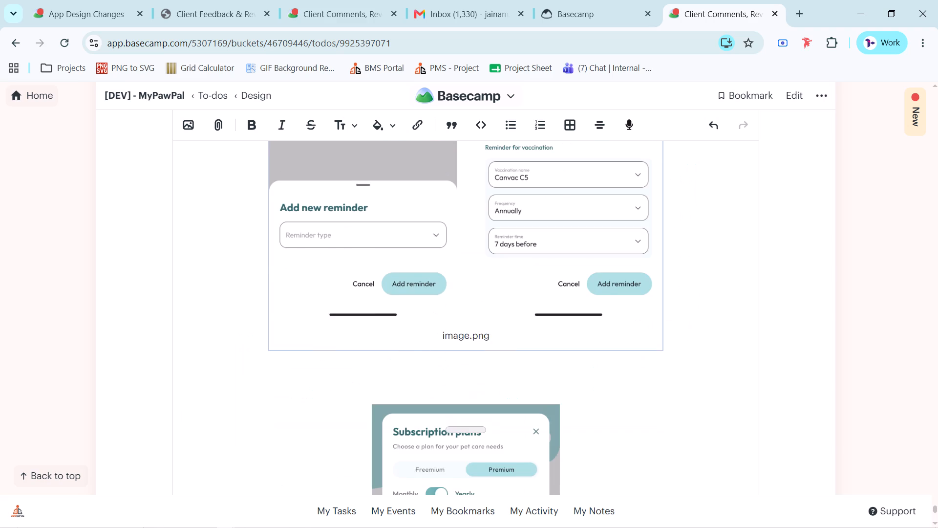
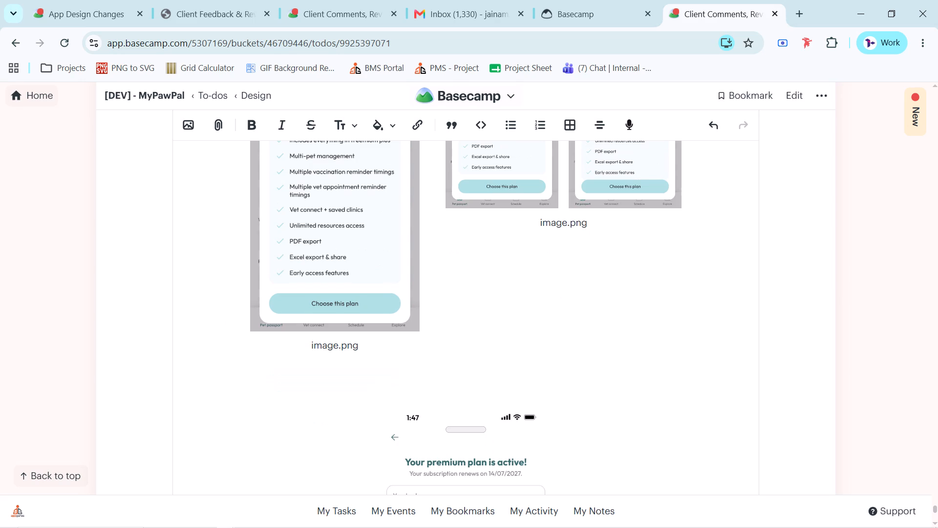
Switch from the Basecamp comment draft to the My PawPal App-UI file in Figma.
key("alt+Tab")
key("alt+Tab")
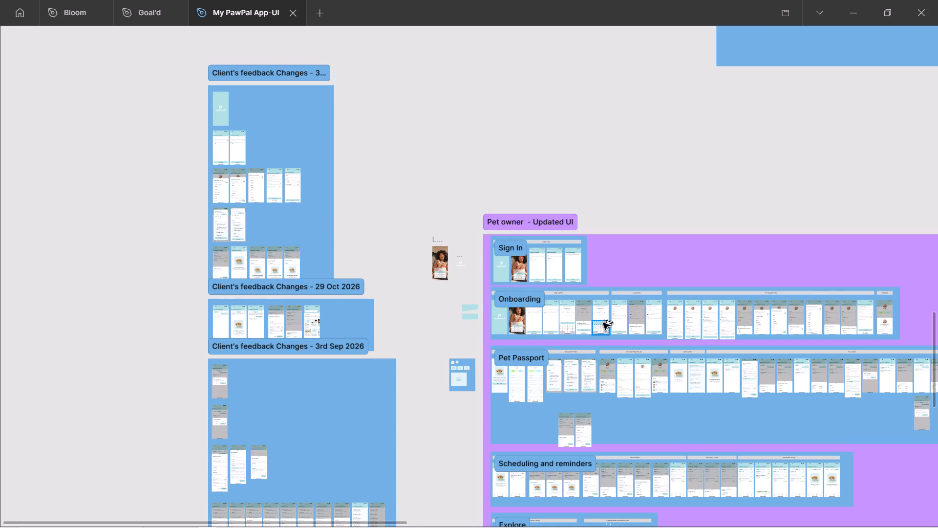
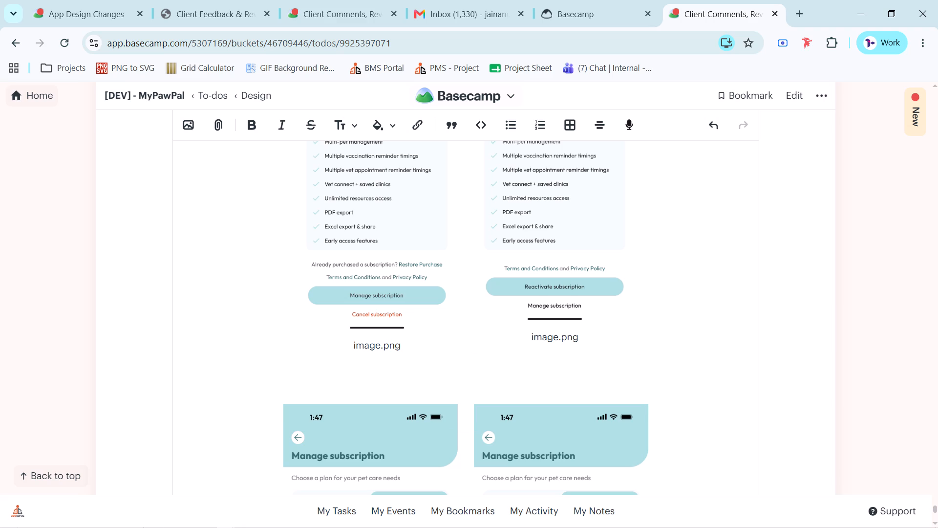
Review the subscription plan screenshots placed at the end of the Basecamp comment draft.
scroll(630, 335, "down", 4)
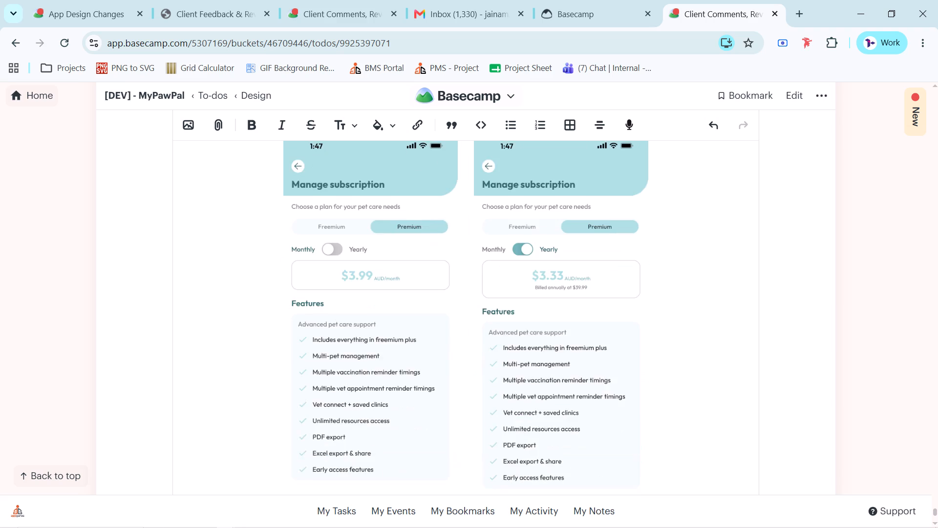
scroll(630, 335, "down", 3)
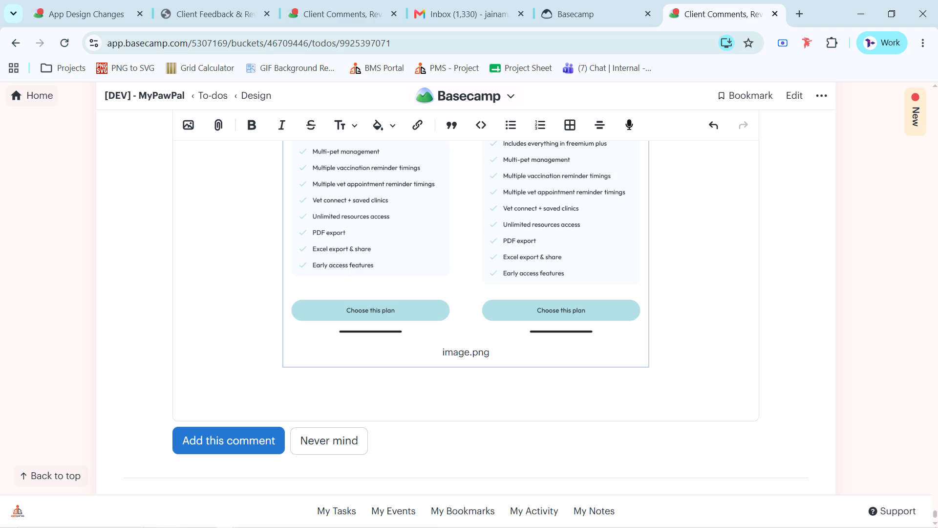
scroll(618, 338, "up", 9)
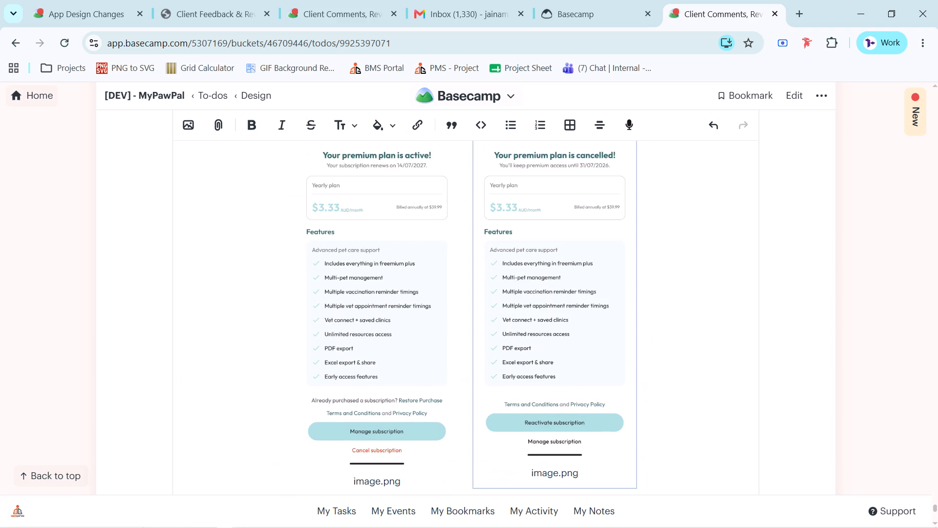
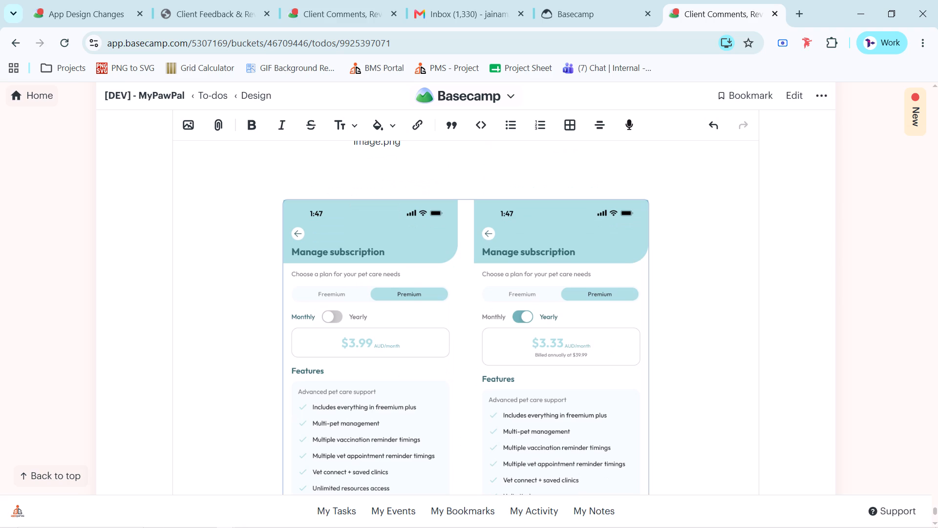
Select all four bullet points under "I have done the following points:" in the comment draft.
scroll(602, 354, "up", 12)
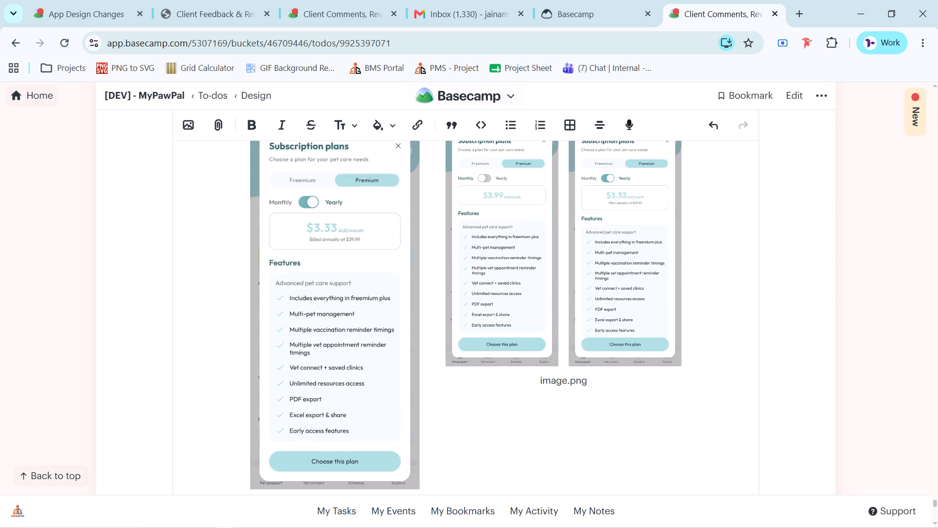
scroll(601, 354, "up", 12)
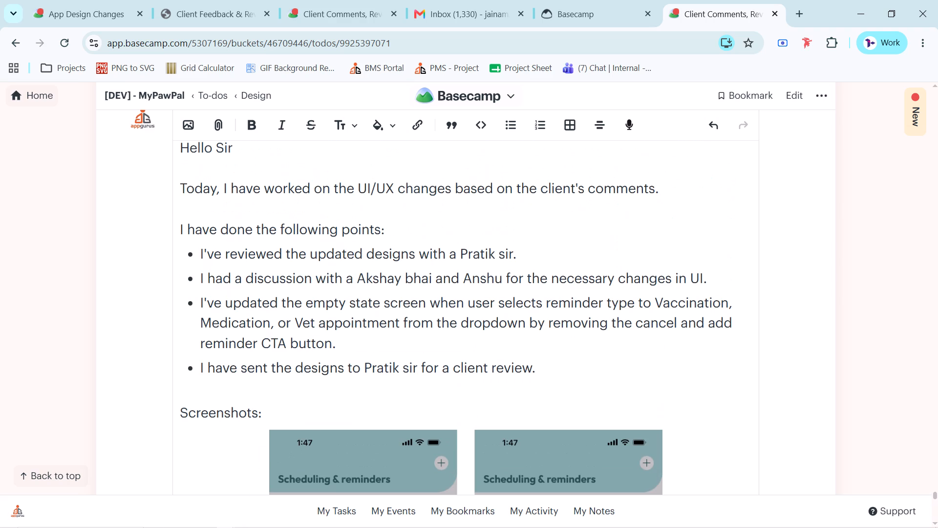
left_click_drag(551, 371, 192, 253)
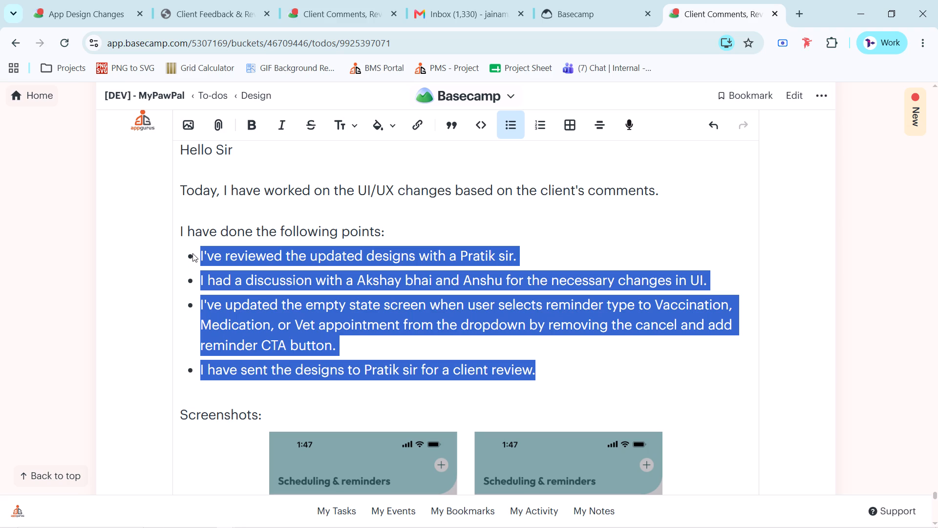
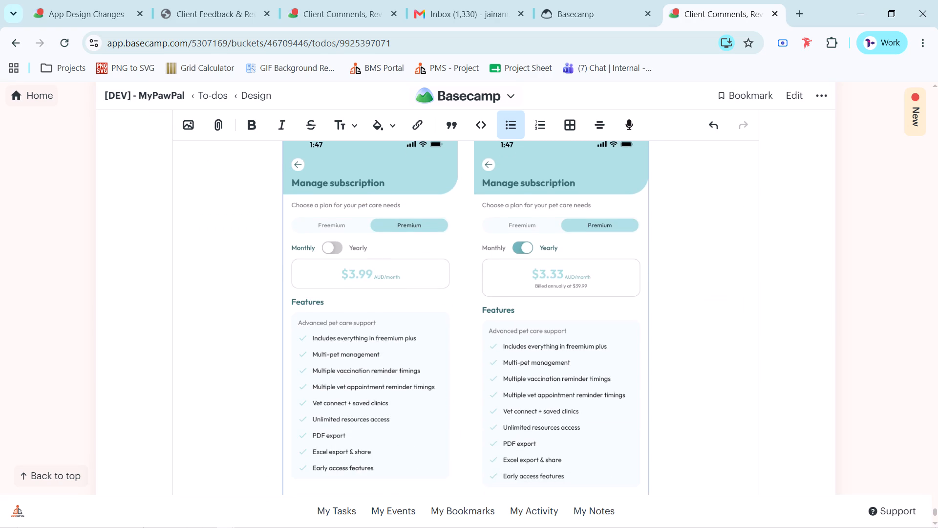
Review the attached reminder, subscription plan and manage subscription screenshots in the comment draft, back up to the completed-work list.
scroll(380, 309, "down", 3)
scroll(380, 309, "up", 10)
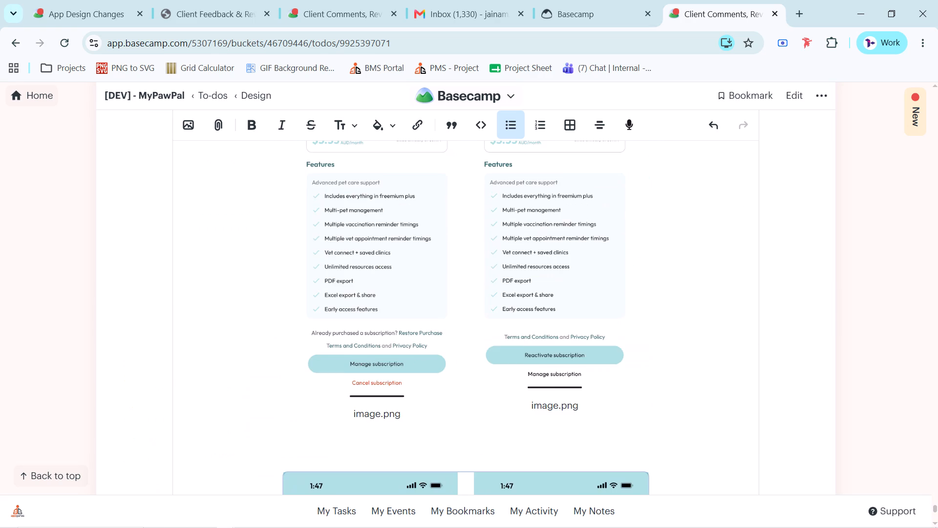
scroll(380, 309, "up", 10)
scroll(380, 309, "down", 1)
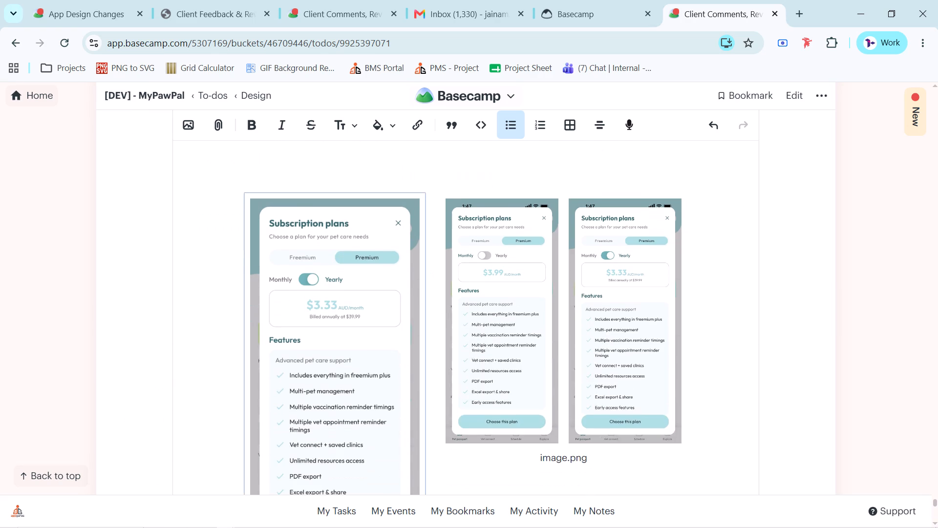
scroll(380, 309, "down", 1)
scroll(380, 309, "up", 7)
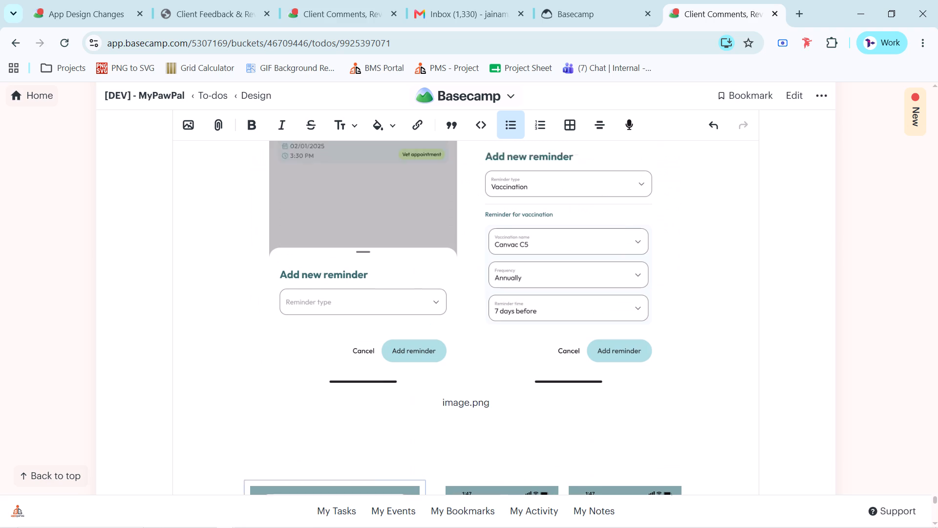
scroll(380, 309, "up", 3)
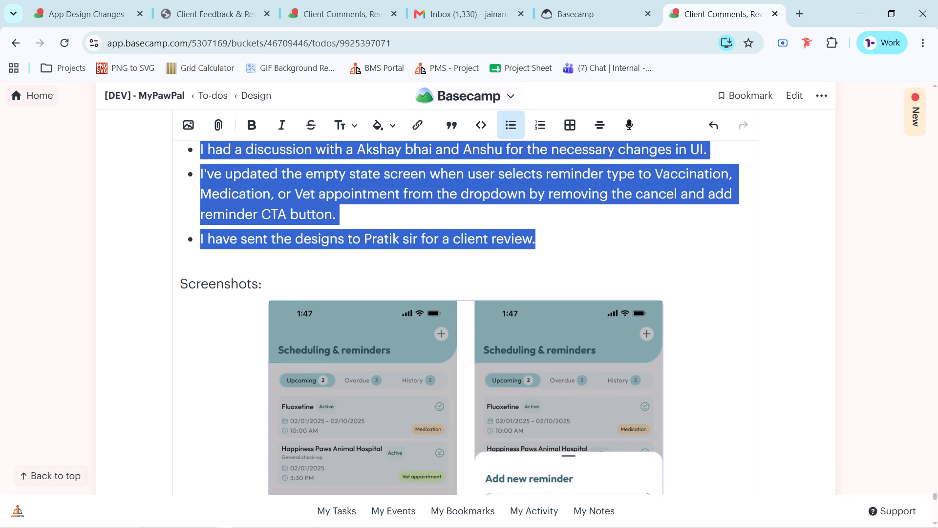
scroll(310, 264, "up", 1)
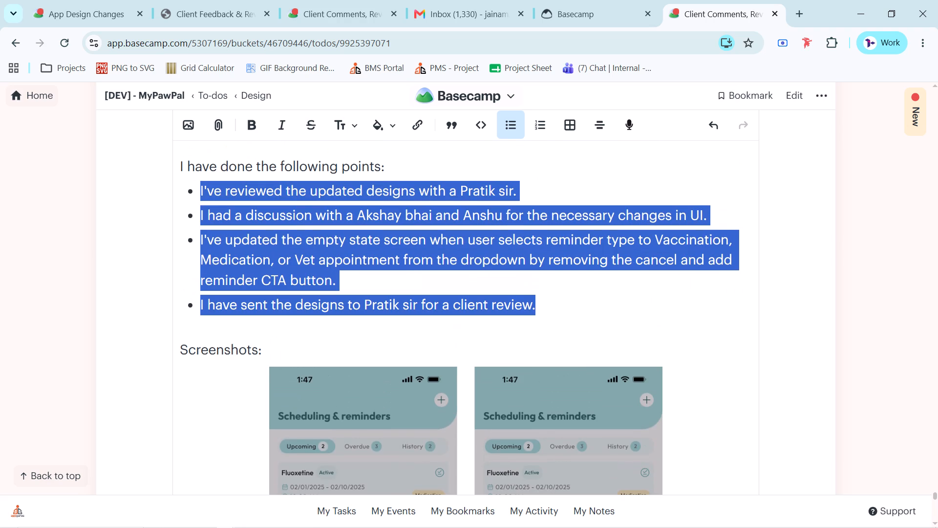
Replace the four bullet points under "I have done the following points:" with the single bullet "I've reviewed the client's feedback.".
left_click(541, 301)
left_click_drag(554, 311, 258, 201)
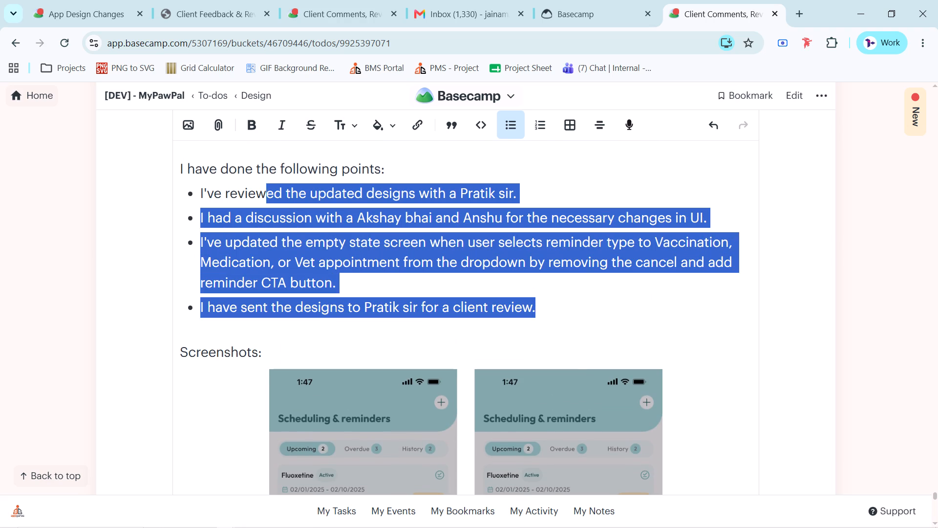
left_click_drag(258, 201, 226, 190)
type("reviewed tge")
key("space")
key("BackSpace")
key("BackSpace")
key("BackSpace")
type("eh")
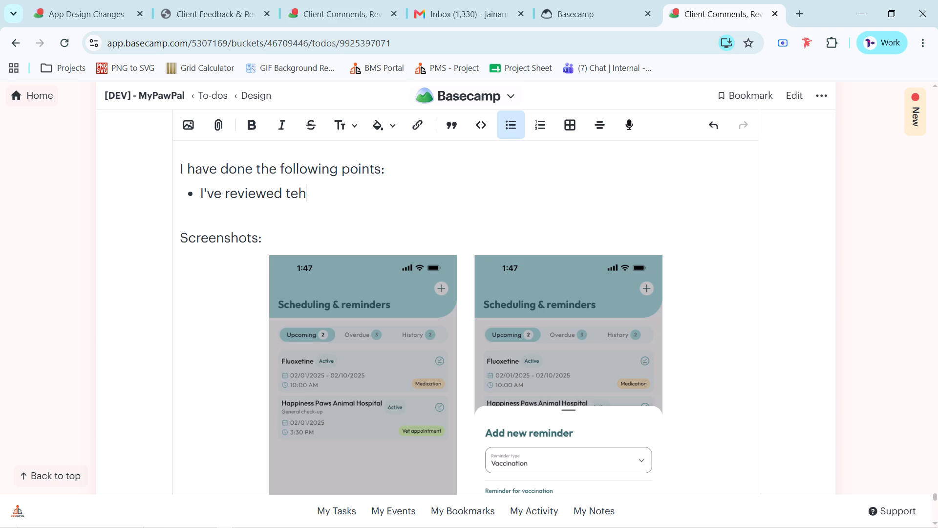
key("BackSpace")
key("BackSpace")
type("he client's feedva")
key("BackSpace")
key("BackSpace")
type("back.")
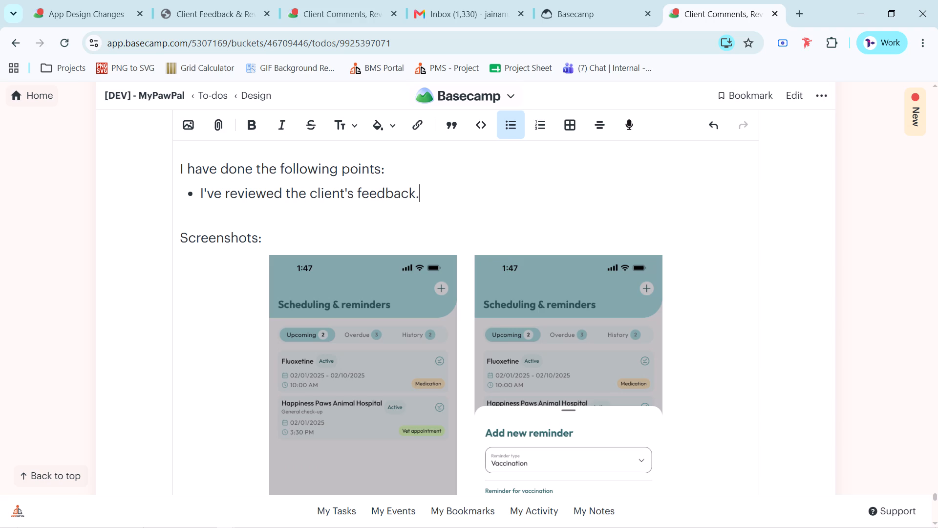
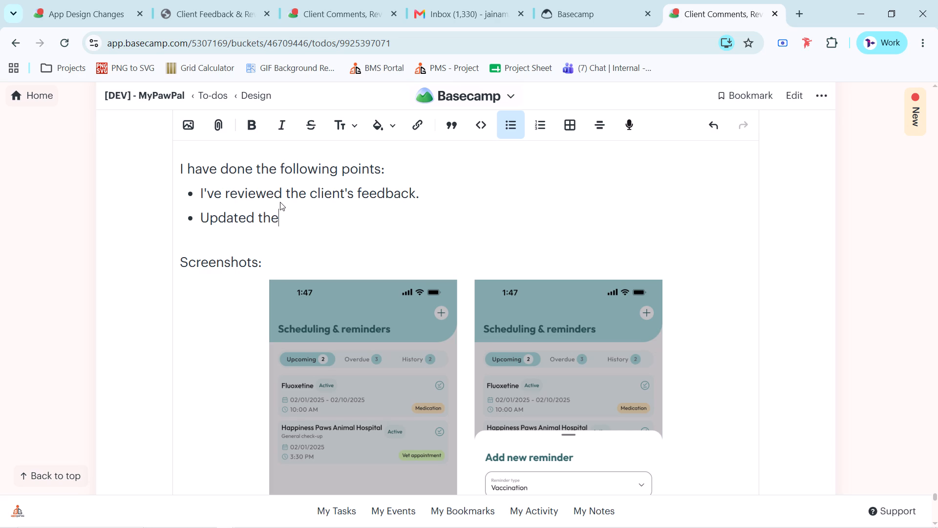
Complete the second bullet of the completed-work list as "Updated the UI and reviewed with Pratik sir.".
key("space")
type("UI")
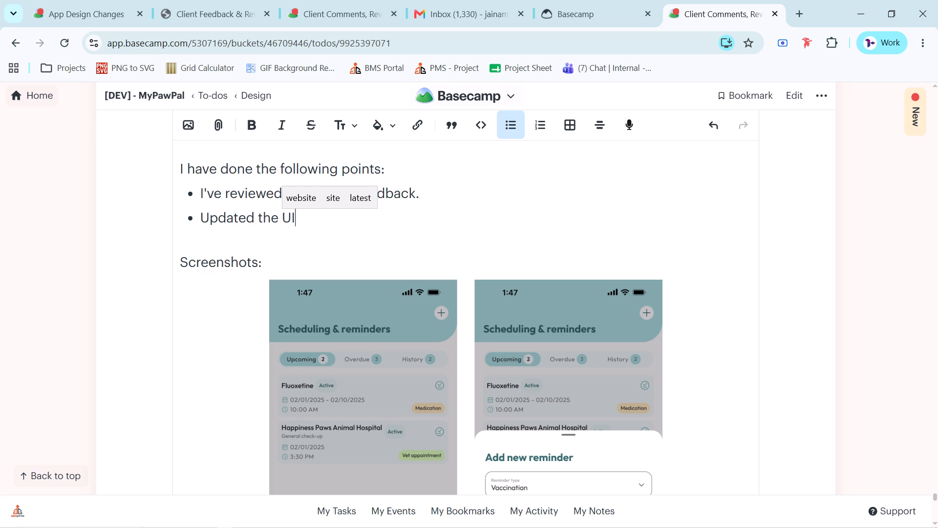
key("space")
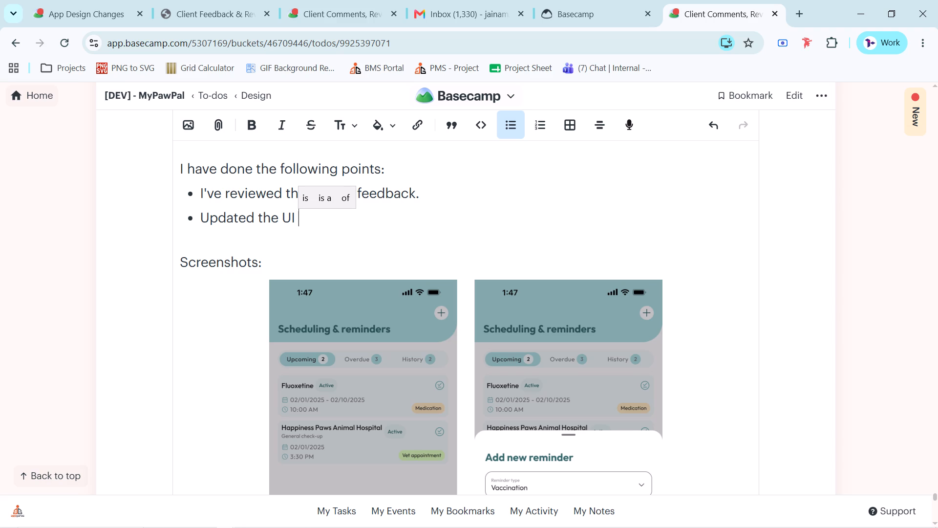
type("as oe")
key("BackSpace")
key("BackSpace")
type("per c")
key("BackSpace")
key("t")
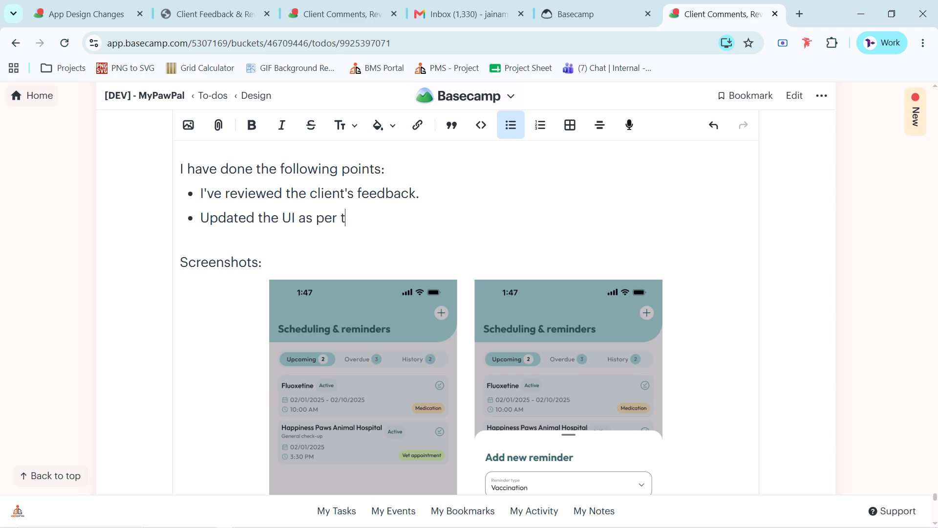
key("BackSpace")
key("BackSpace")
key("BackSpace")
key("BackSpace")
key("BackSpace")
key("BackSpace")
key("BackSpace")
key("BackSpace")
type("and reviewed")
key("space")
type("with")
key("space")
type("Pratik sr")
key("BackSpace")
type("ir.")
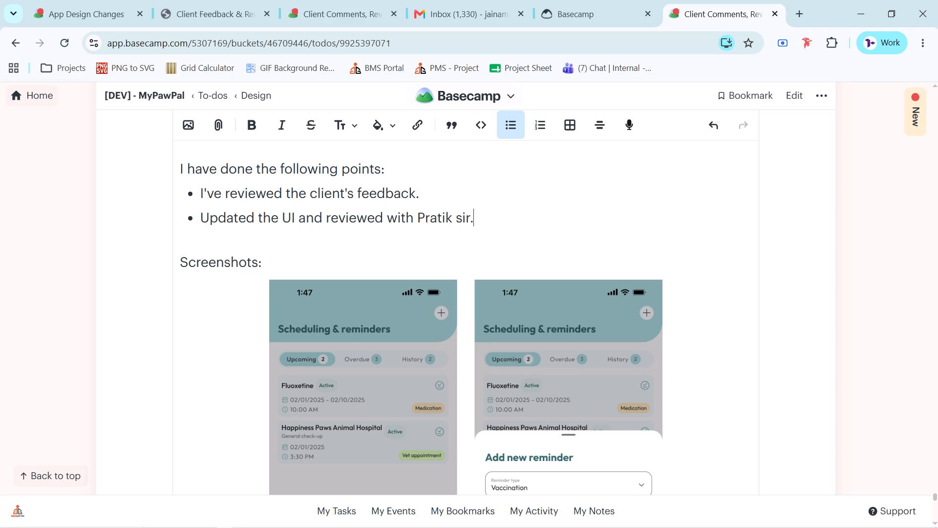
Add a third bullet reading "Made minor text based changes as discussed with Pratik sir.".
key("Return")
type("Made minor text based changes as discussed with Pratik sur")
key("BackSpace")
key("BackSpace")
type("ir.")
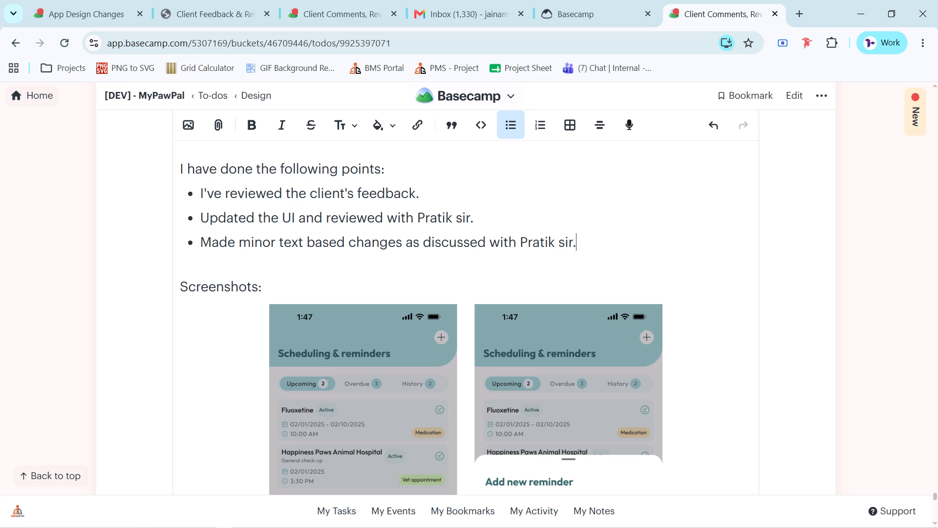
Extend the first bullet to read "I've reviewed the client's feedback received today.".
left_click(415, 198)
key("space")
type("received on")
key("BackSpace")
key("BackSpace")
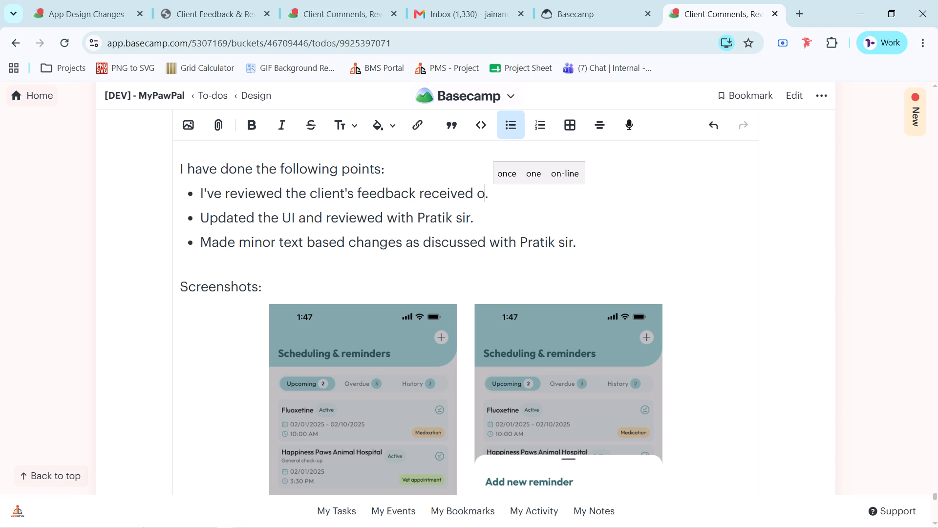
type("today")
Submit the finished My PawPal comment with its attached screenshots and look back over it.
scroll(432, 212, "down", 11)
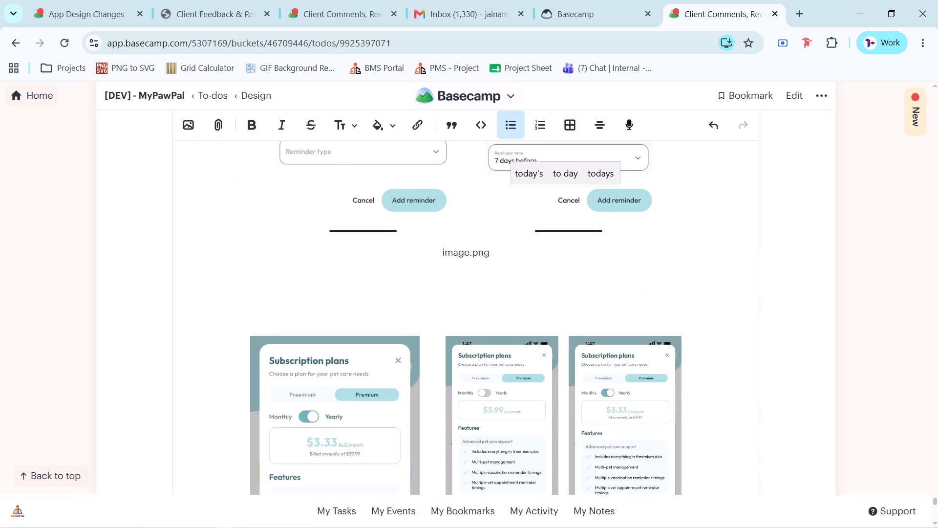
scroll(389, 293, "down", 12)
scroll(371, 336, "up", 1)
scroll(370, 330, "down", 12)
left_click(198, 306)
scroll(464, 300, "up", 6)
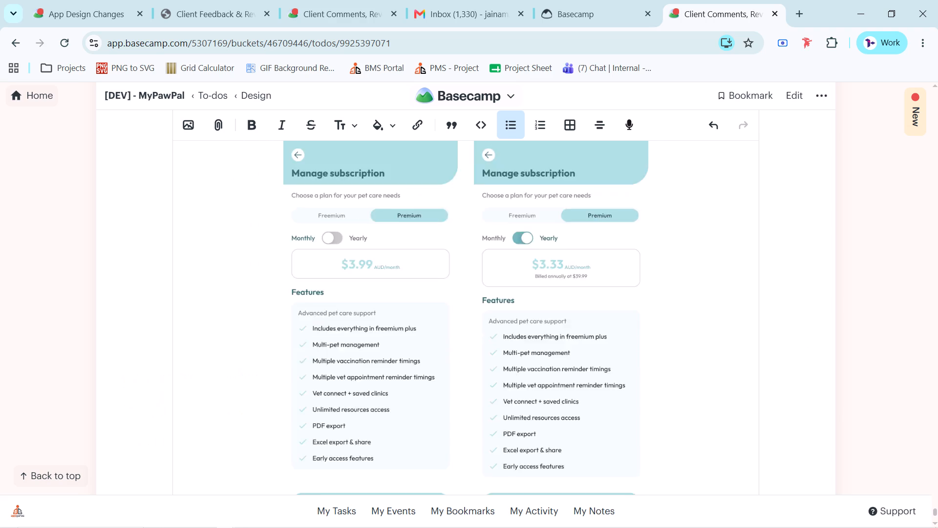
scroll(464, 299, "up", 19)
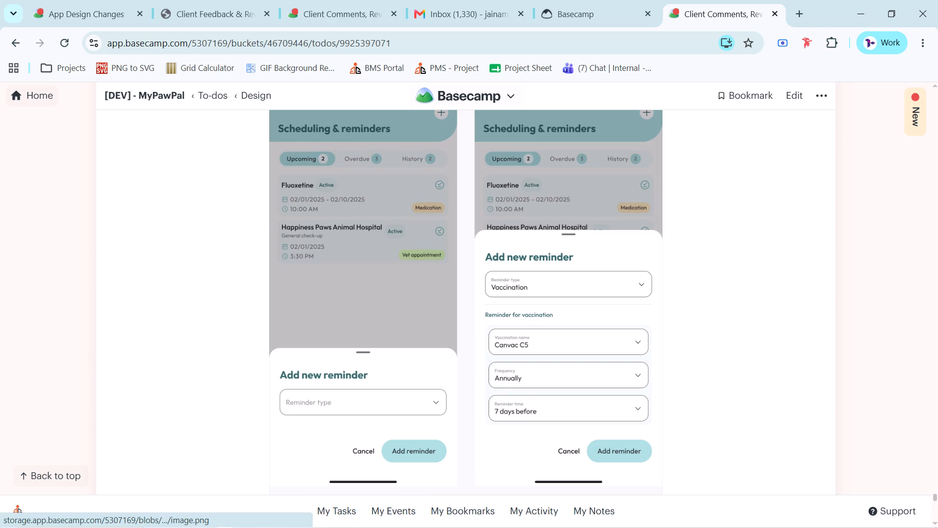
Open the App Design Changes to-do from the Design list of the [DEV] - Goal'D project in Basecamp.
left_click(582, 9)
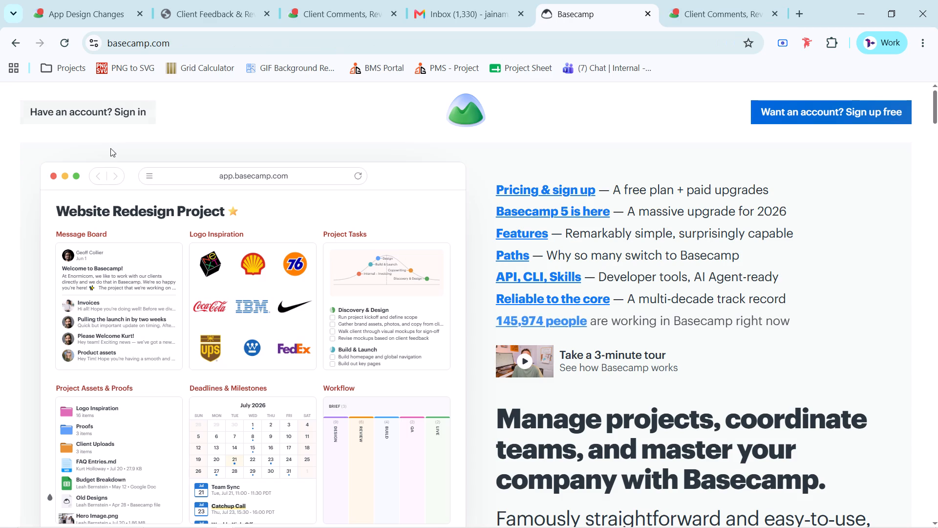
left_click(96, 117)
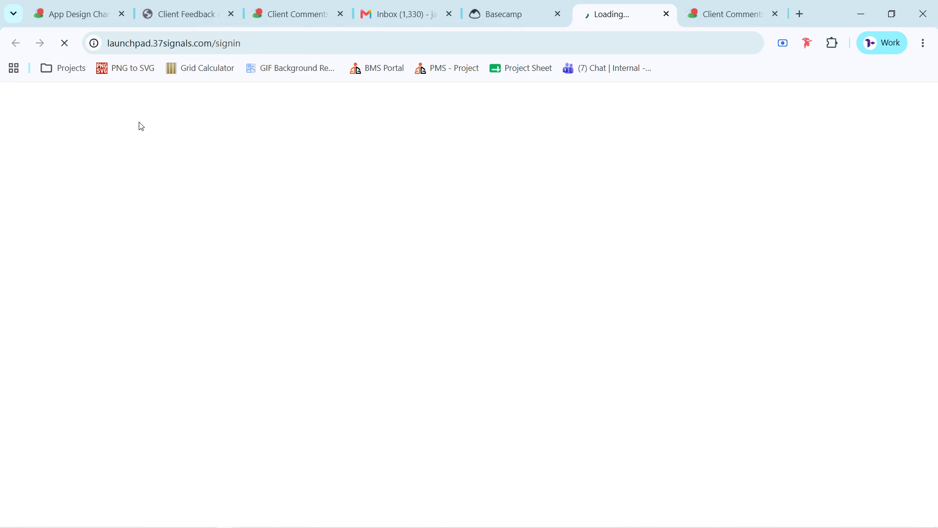
left_click(380, 341)
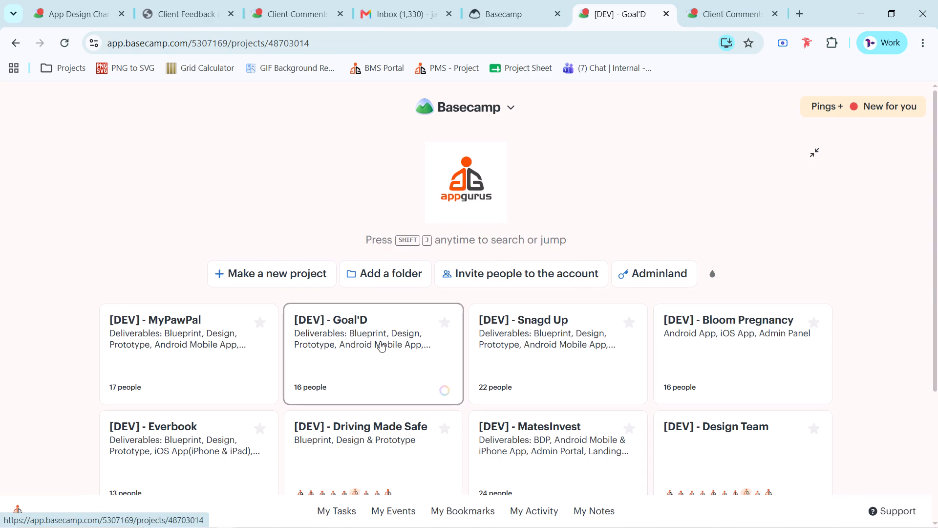
left_click(497, 326)
scroll(490, 330, "down", 6)
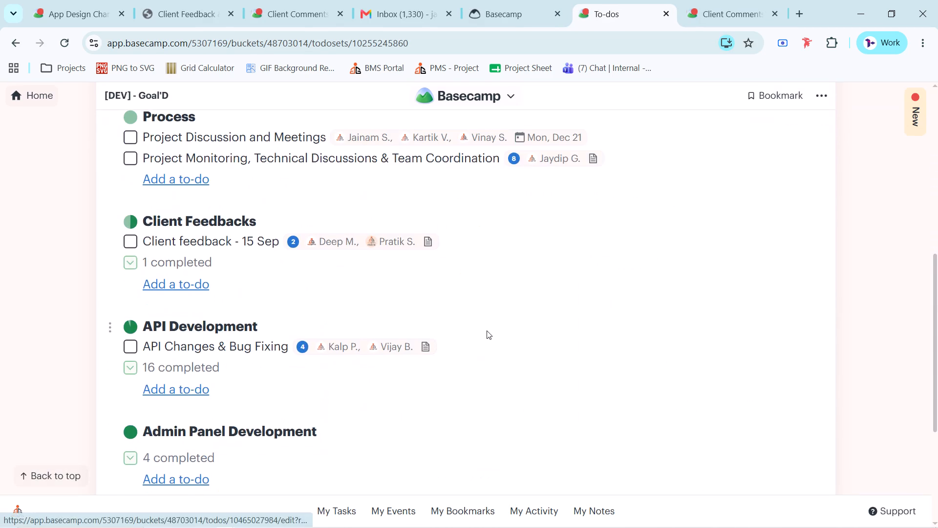
scroll(486, 330, "down", 10)
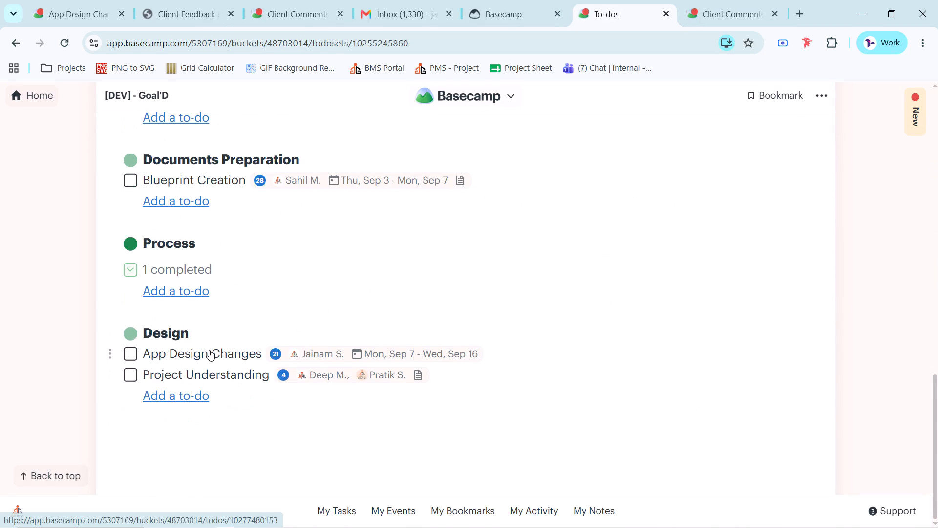
left_click(209, 350)
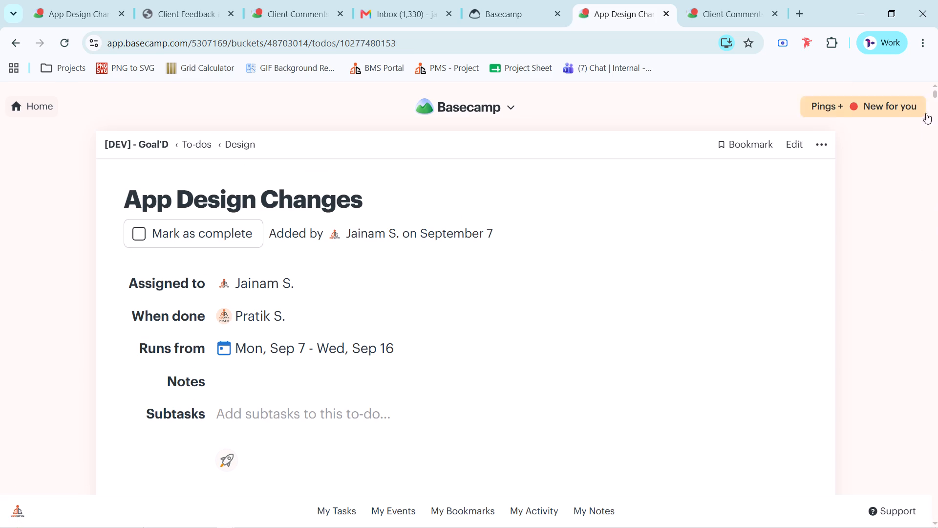
Open the last comment on the App Design Changes to-do, containing the Spending Caps answer, for editing.
left_click_drag(937, 94, 937, 497)
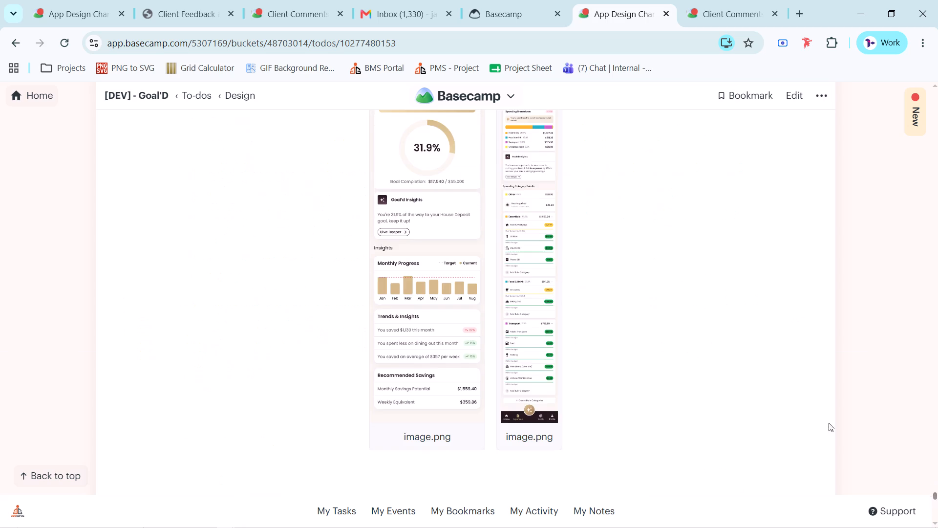
scroll(554, 327, "down", 20)
scroll(554, 327, "down", 7)
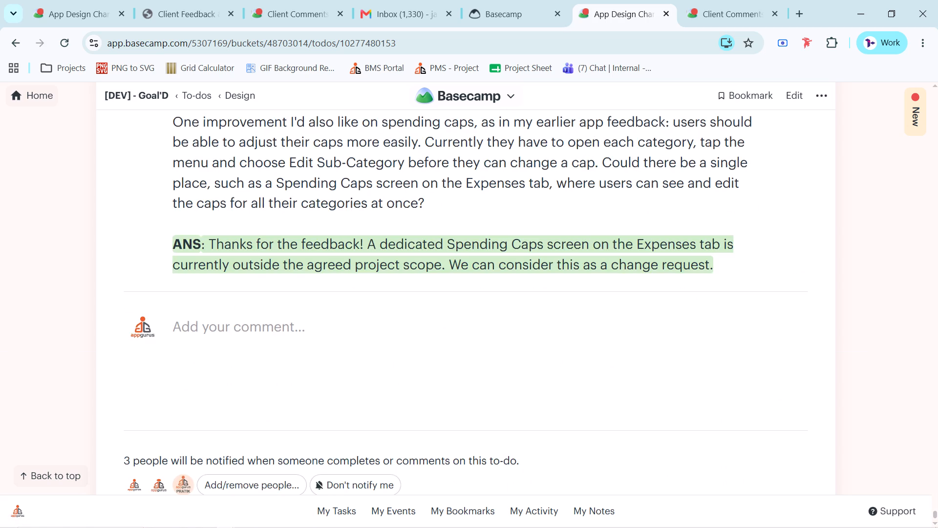
scroll(559, 308, "down", 3)
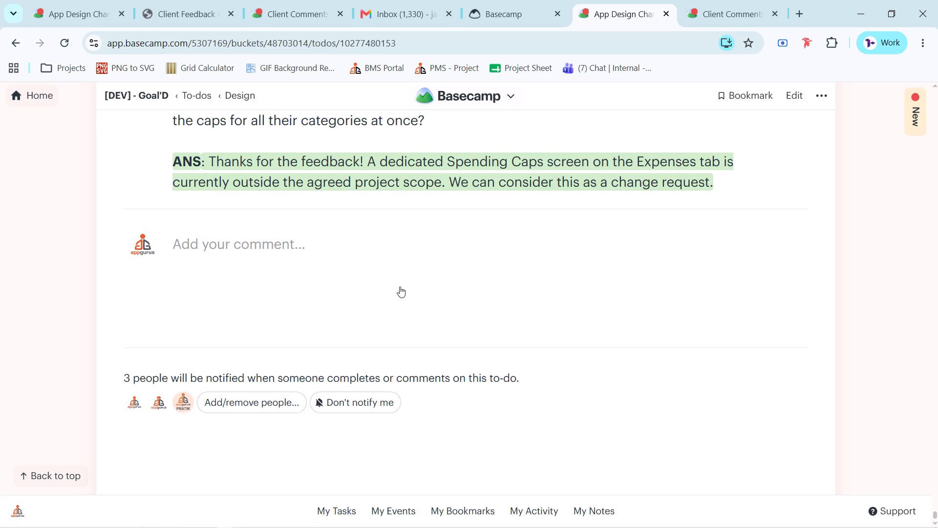
scroll(400, 286, "up", 1)
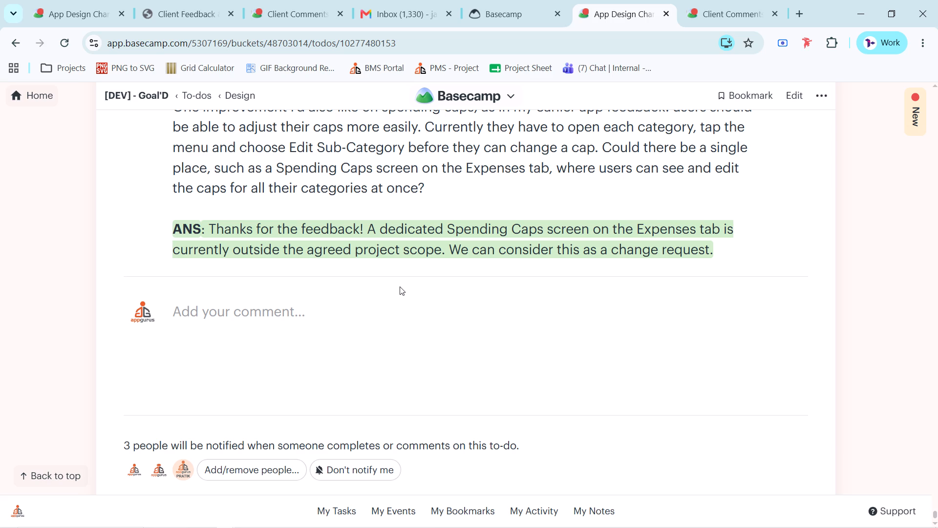
scroll(399, 286, "up", 3)
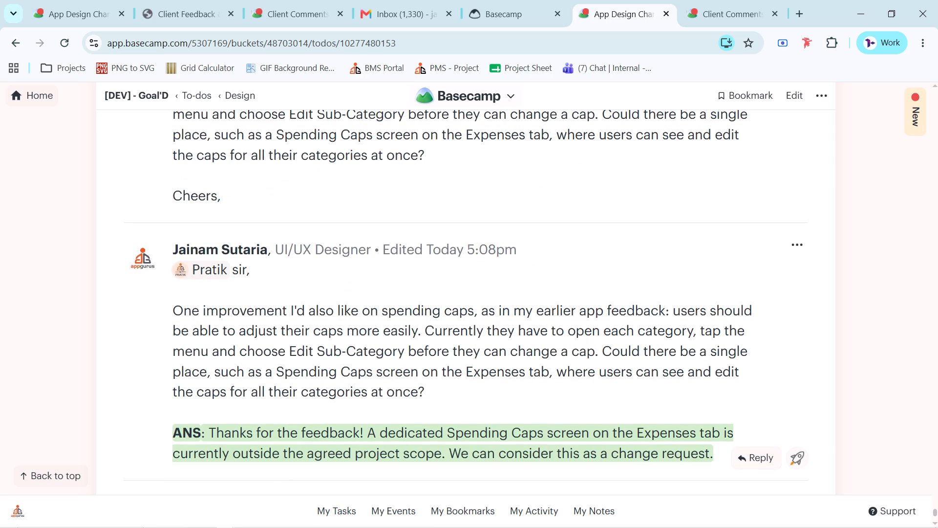
left_click(800, 245)
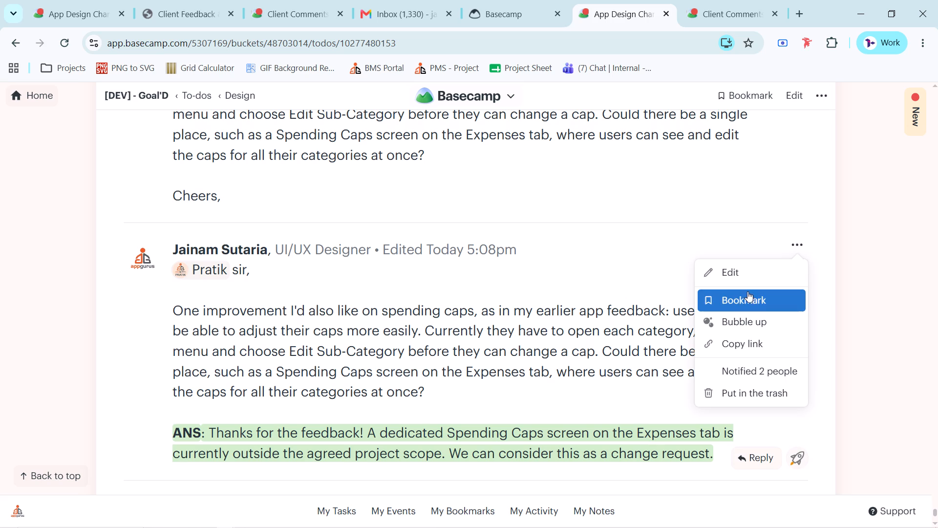
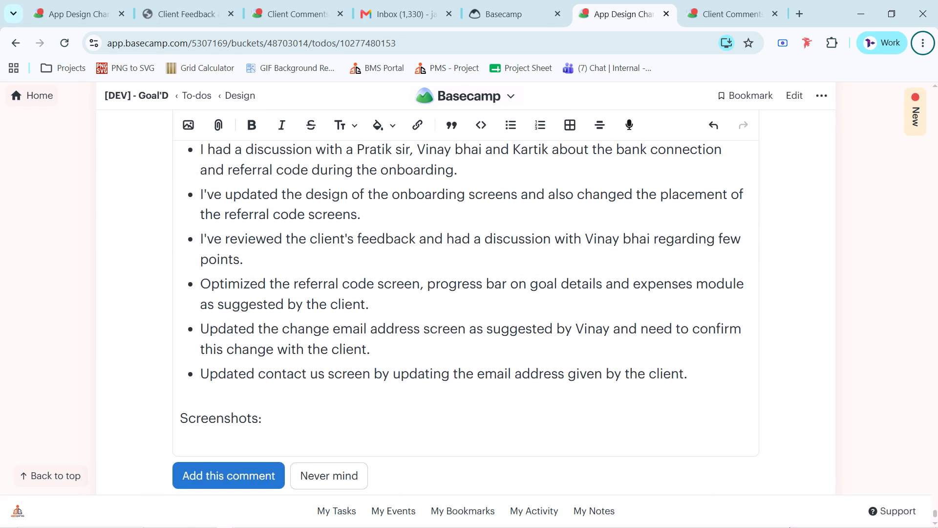
Switch to Figma and open the Goal'd design file.
key("alt+Tab")
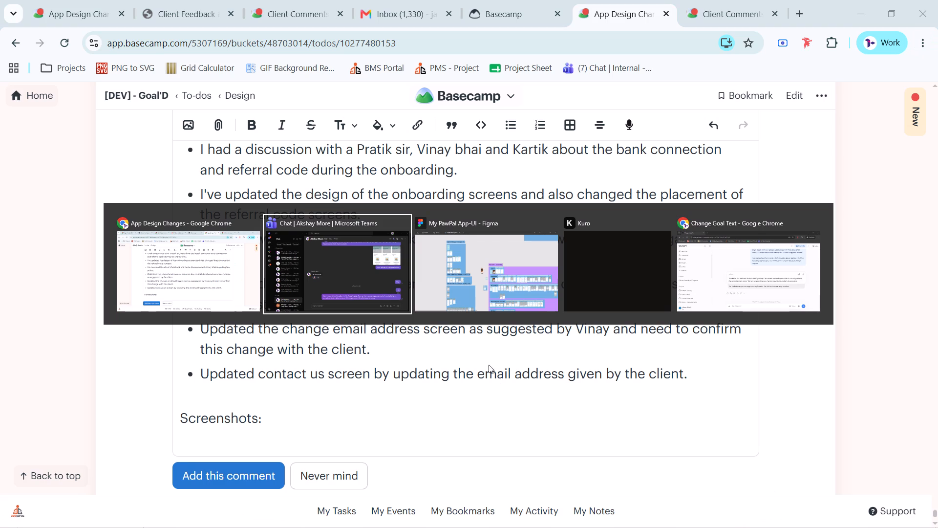
key("alt+Tab")
left_click(141, 10)
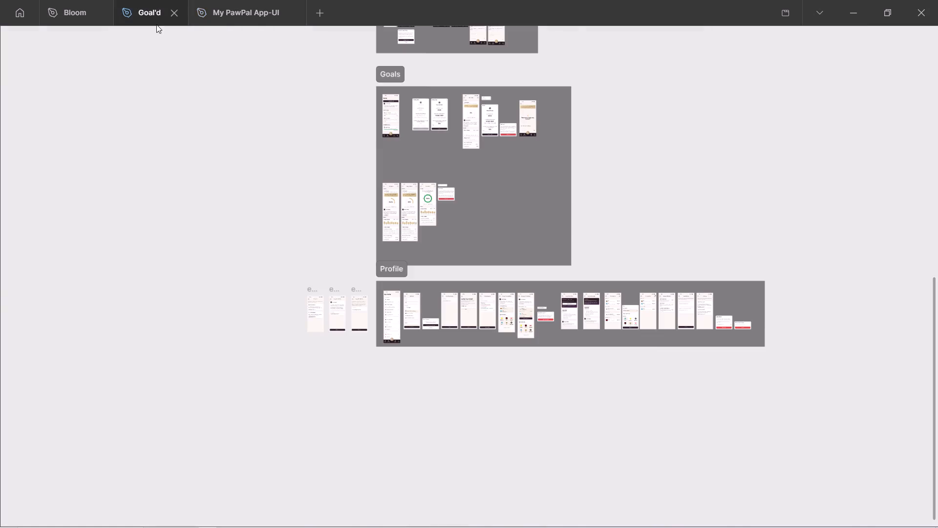
Return to the draft App Design Changes comment in Basecamp and place the insertion point on the empty line under "Screenshots:".
key("alt+Tab")
scroll(366, 317, "up", 8)
scroll(366, 318, "down", 6)
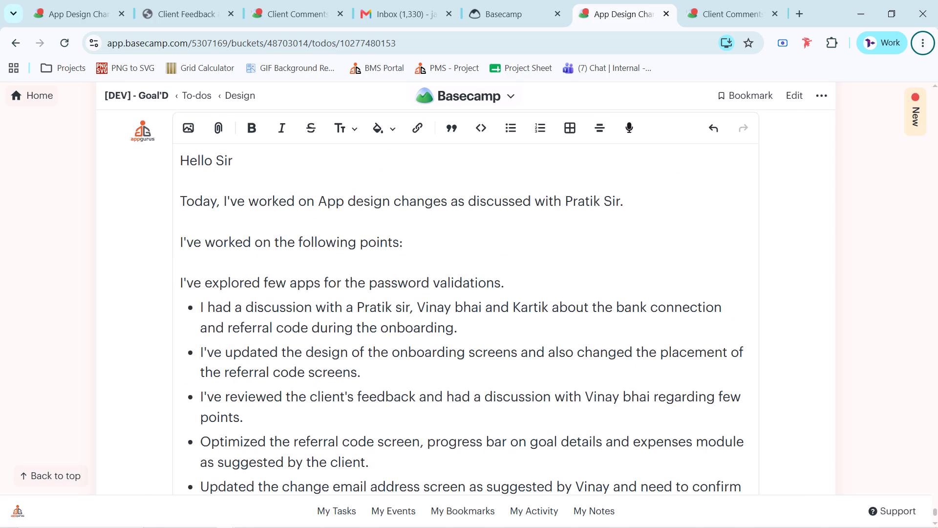
left_click_drag(937, 510, 937, 98)
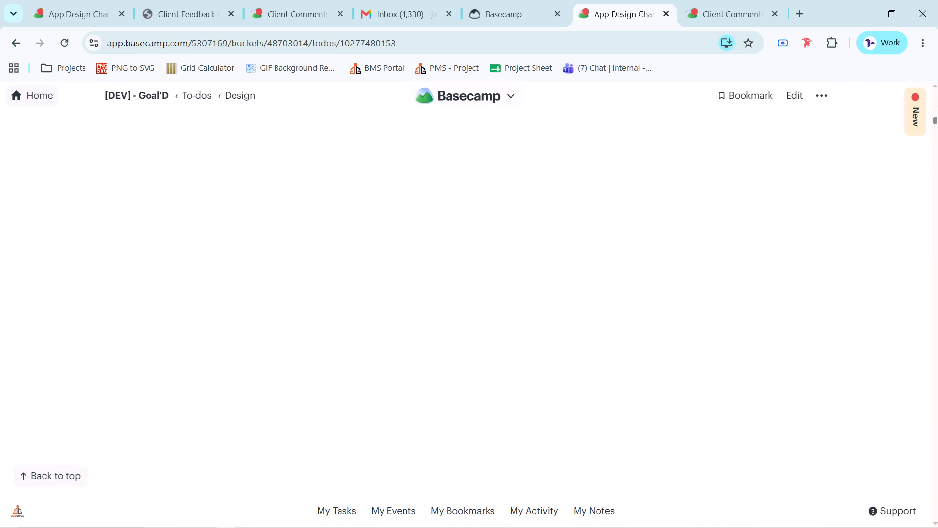
left_click_drag(937, 98, 937, 527)
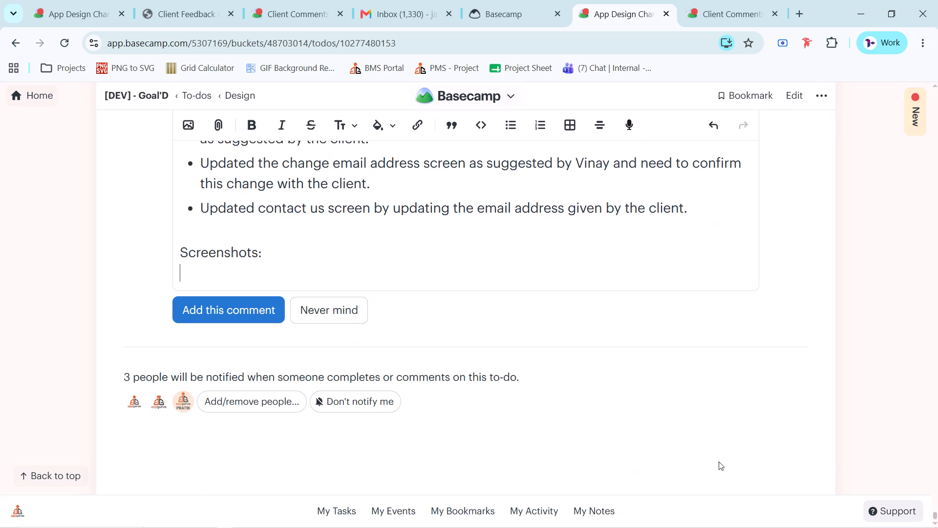
scroll(519, 384, "down", 7)
left_click(289, 280)
Copy the three "Have a referral code?" screens outside the Onboarding section in Figma as PNG and paste them under "Screenshots:" in the comment.
key("alt+Tab")
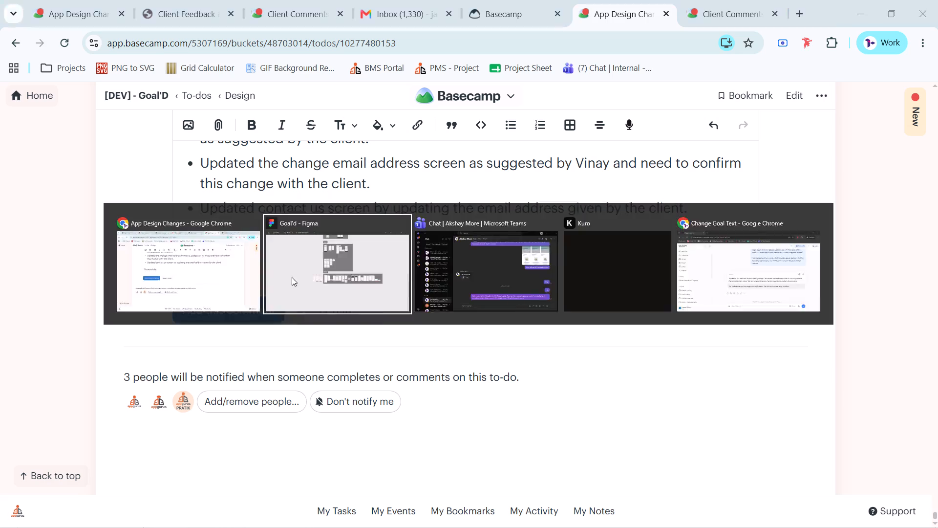
key("alt+Tab")
key("alt+Tab")
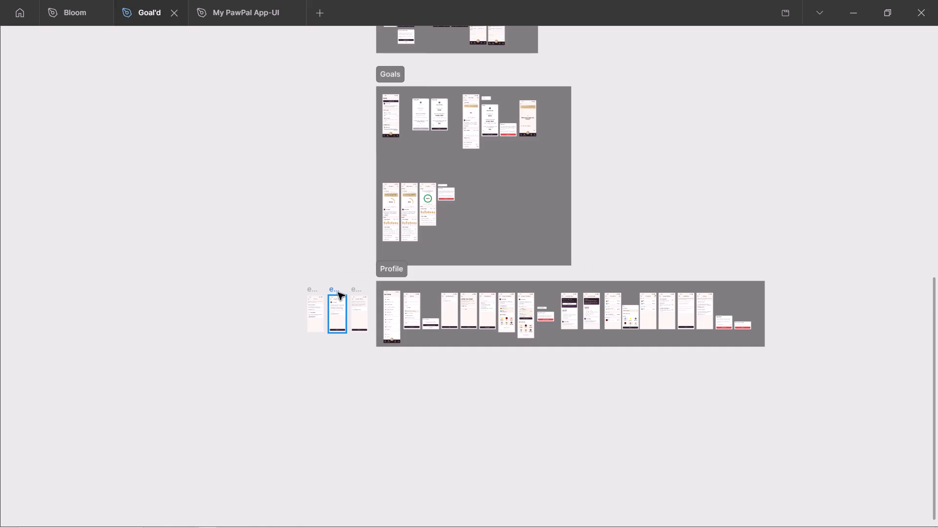
key("alt+Tab")
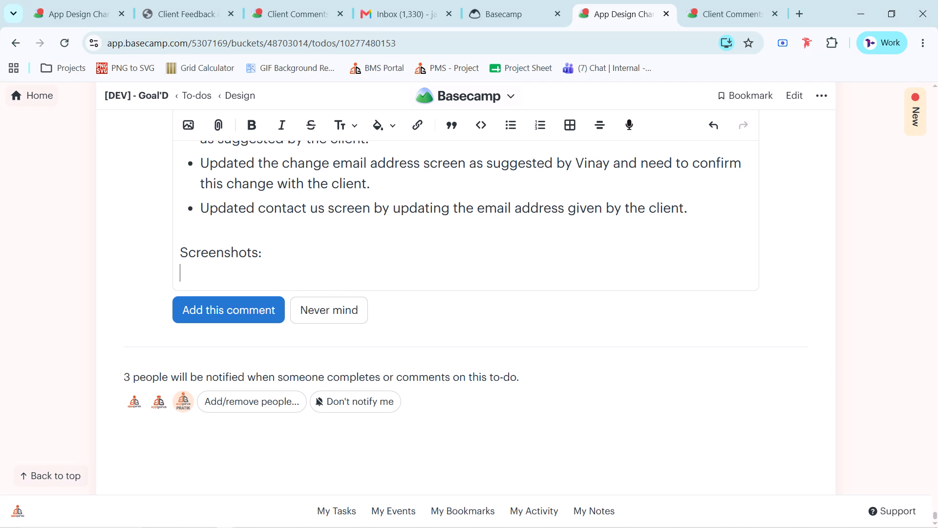
scroll(342, 279, "up", 3)
key("alt+Tab")
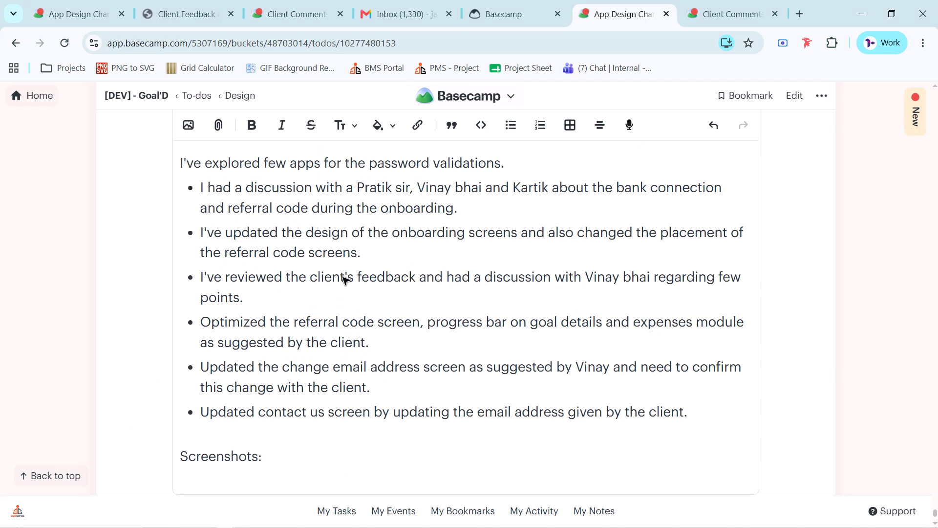
scroll(276, 232, "up", 6)
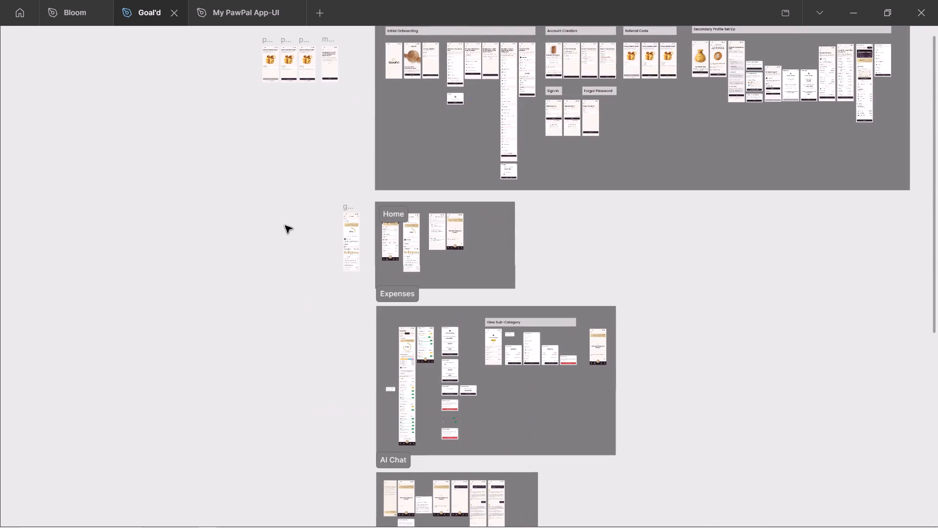
left_click(345, 203)
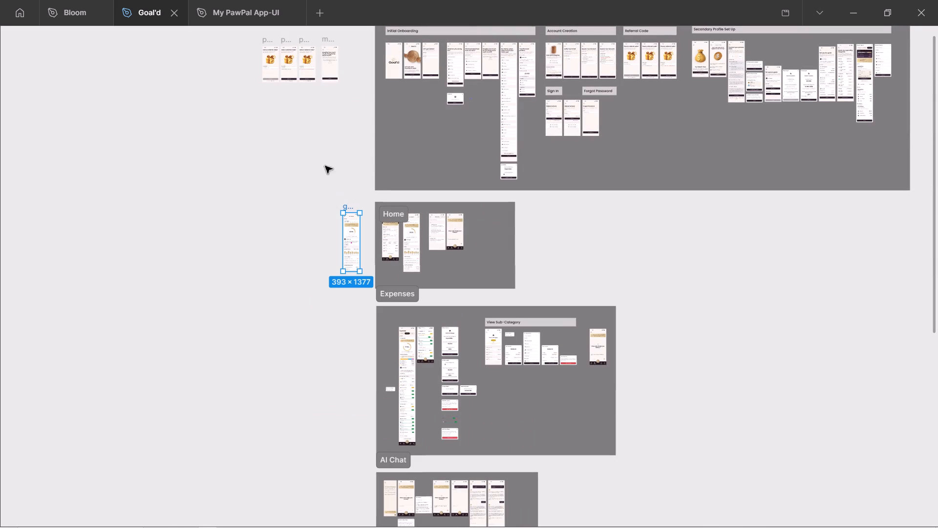
scroll(282, 24, "up", 4, "ctrl")
left_click(281, 166)
scroll(296, 147, "up", 3)
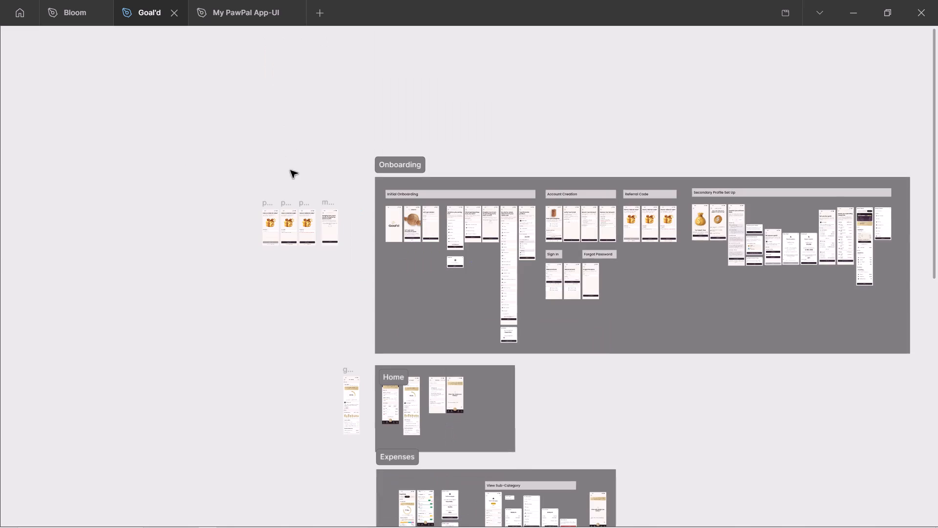
scroll(288, 181, "up", 4, "ctrl")
left_click_drag(186, 221, 362, 357)
key("ctrl+shift+c")
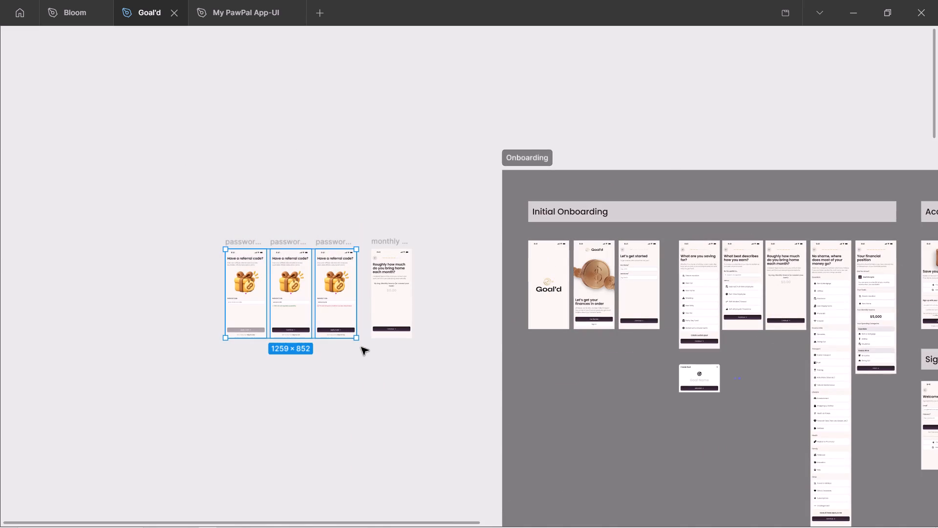
key("alt+Tab")
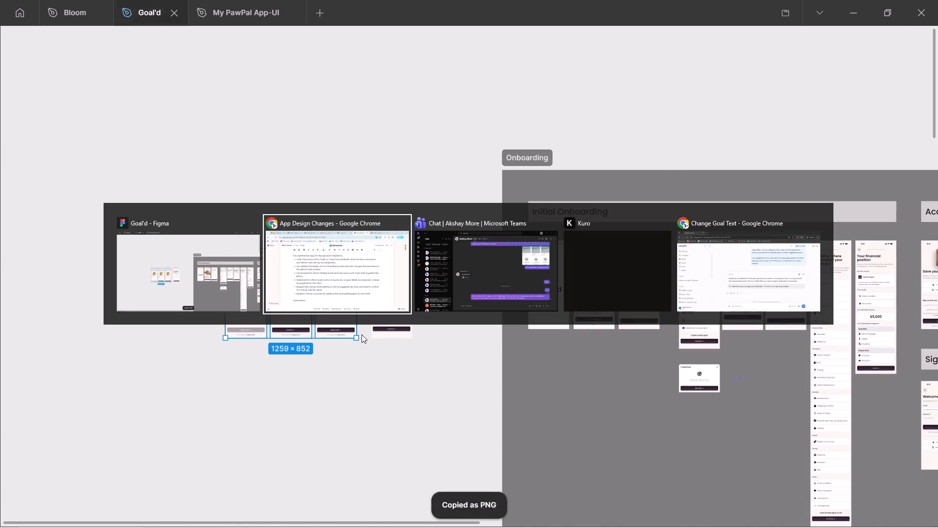
key("ctrl+v")
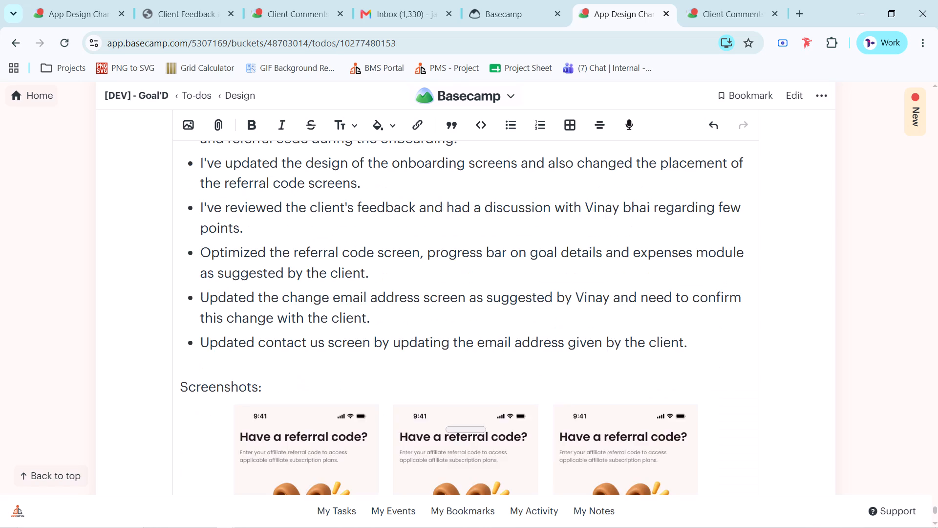
Copy the separate monthly income screen beside the referral code screens as PNG and paste it below the first image in the Basecamp comment.
key("alt+Tab")
scroll(390, 286, "up", 5, "ctrl")
left_click(483, 277)
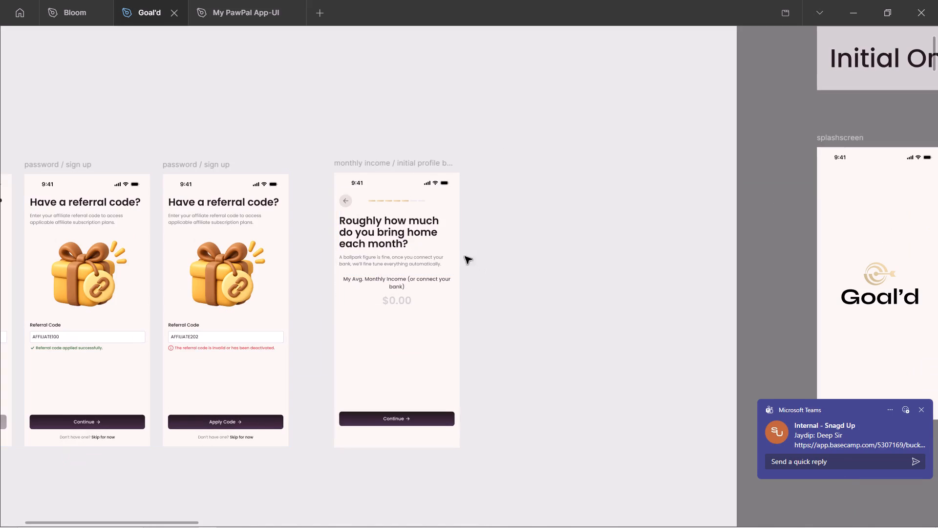
left_click_drag(305, 137, 520, 508)
key("ctrl+shift+c")
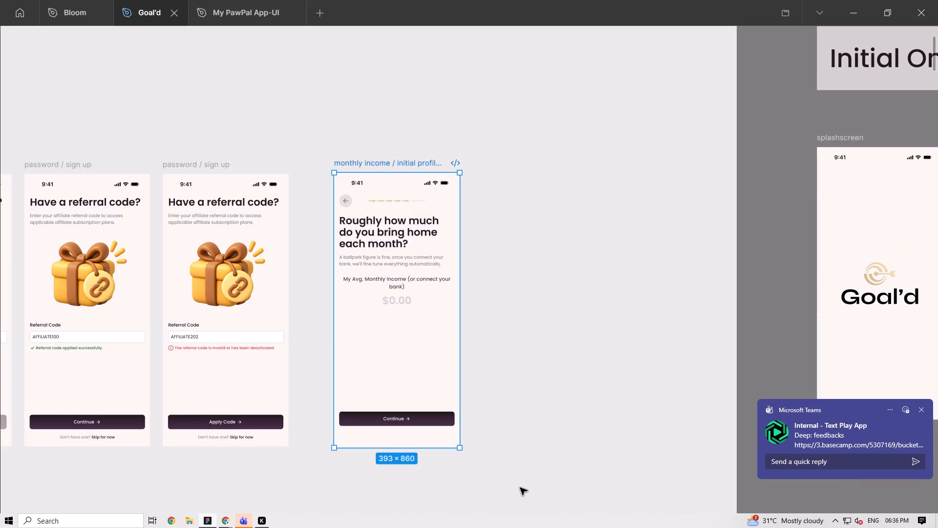
key("alt+Tab")
scroll(457, 413, "down", 3)
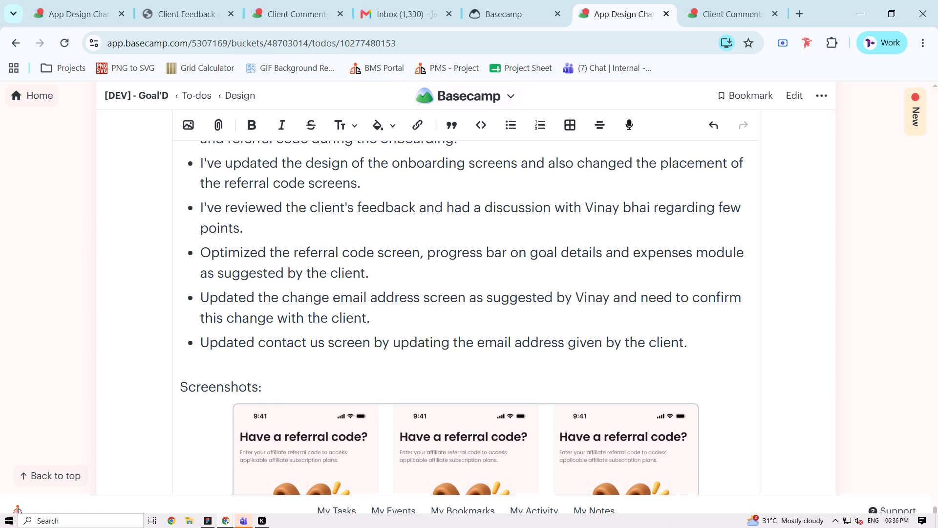
key("Return")
key("Return")
key("ctrl+v")
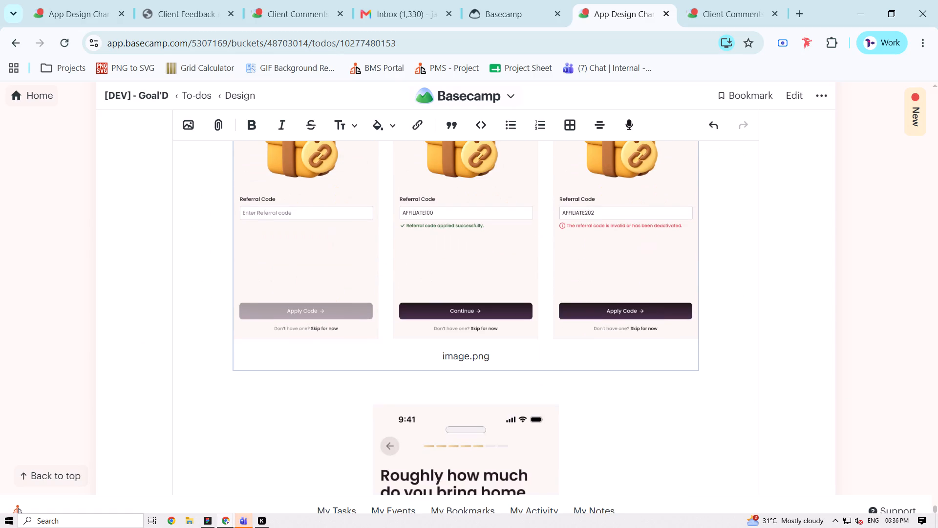
Examine the Onboarding section in the Goal'd Figma file through Secondary Profile Set Up, including the financial snapshot overlay, for further screens to attach.
key("alt+Tab")
scroll(371, 314, "down", 8, "ctrl")
left_click(417, 364)
key("space")
key("space")
key("space")
key("space")
key("space")
key("space")
key("space")
key("space")
key("space")
key("space")
key("space")
key("space")
left_click_drag(398, 403, 307, 361)
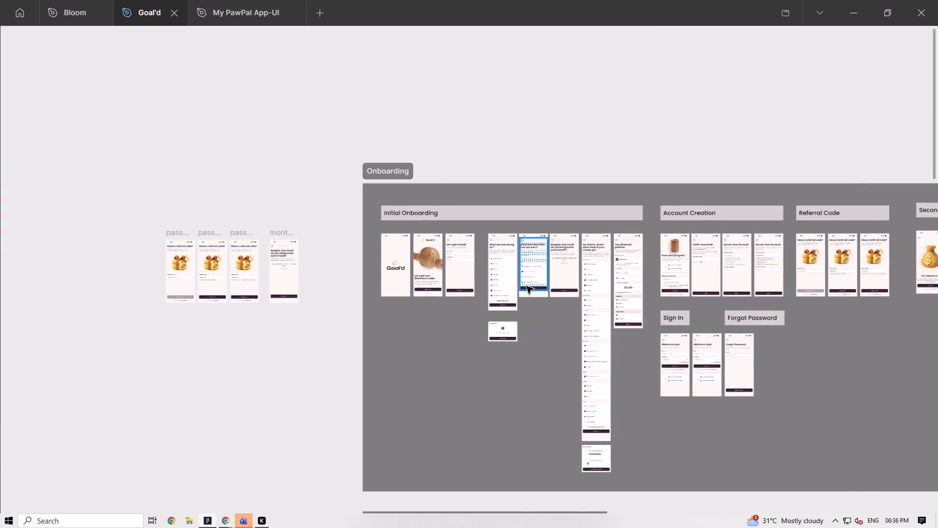
scroll(571, 258, "up", 4, "ctrl")
scroll(472, 257, "down", 3, "ctrl")
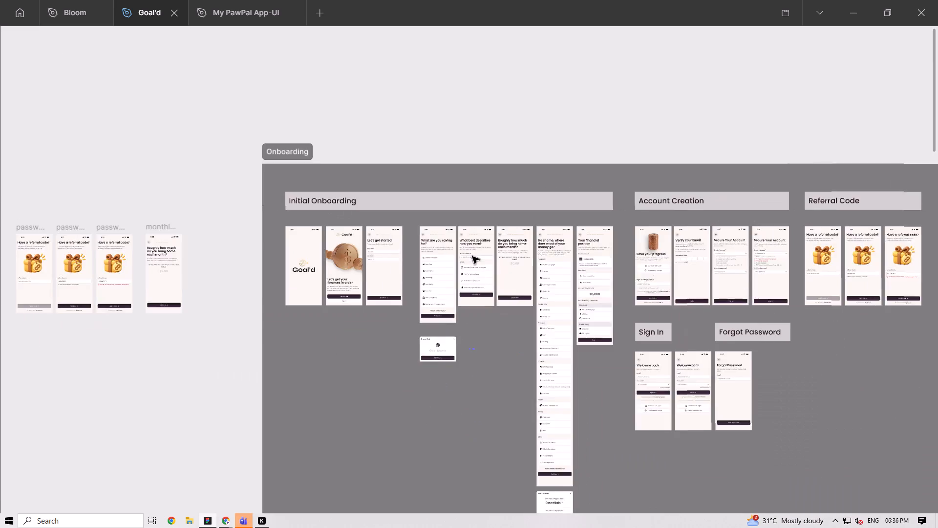
scroll(472, 257, "down", 6, "shift")
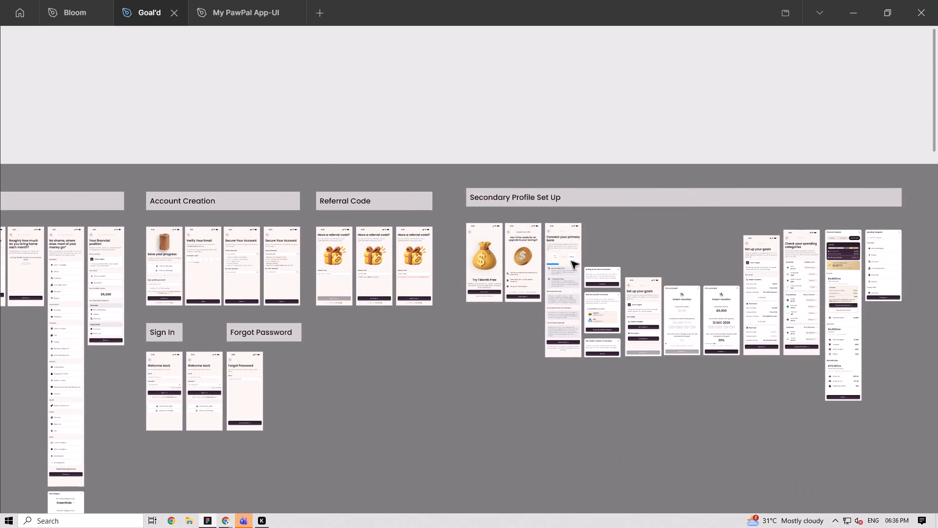
scroll(633, 268, "down", 3, "shift")
scroll(630, 252, "up", 2, "ctrl")
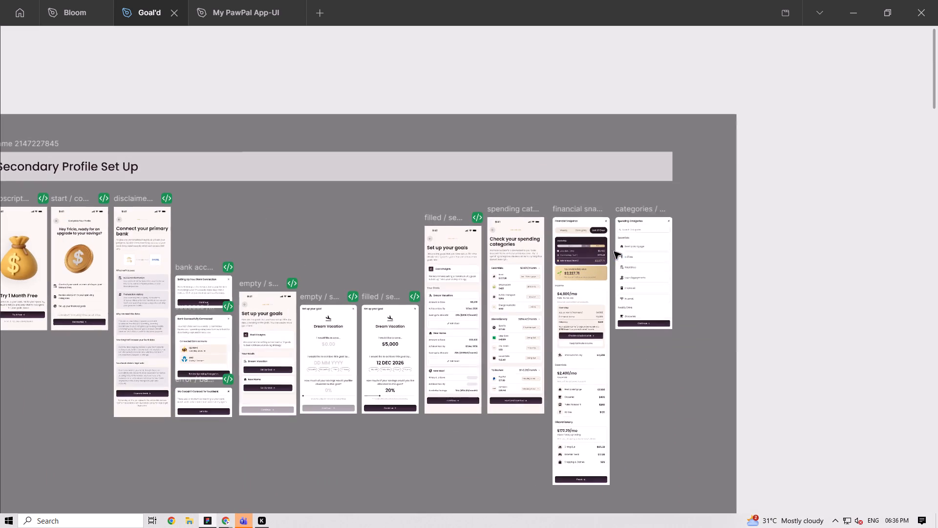
left_click(570, 209)
scroll(542, 220, "up", 3, "ctrl")
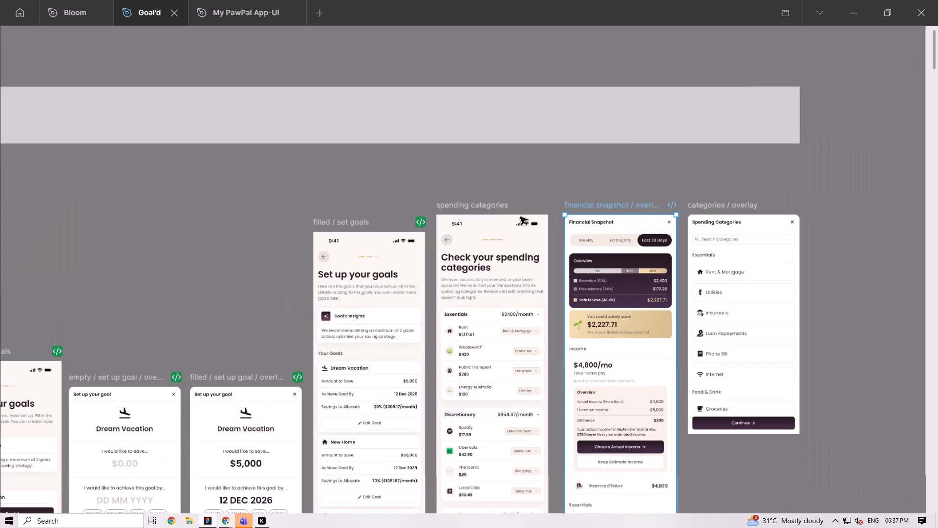
scroll(494, 214, "down", 1, "ctrl")
scroll(584, 223, "down", 2, "ctrl")
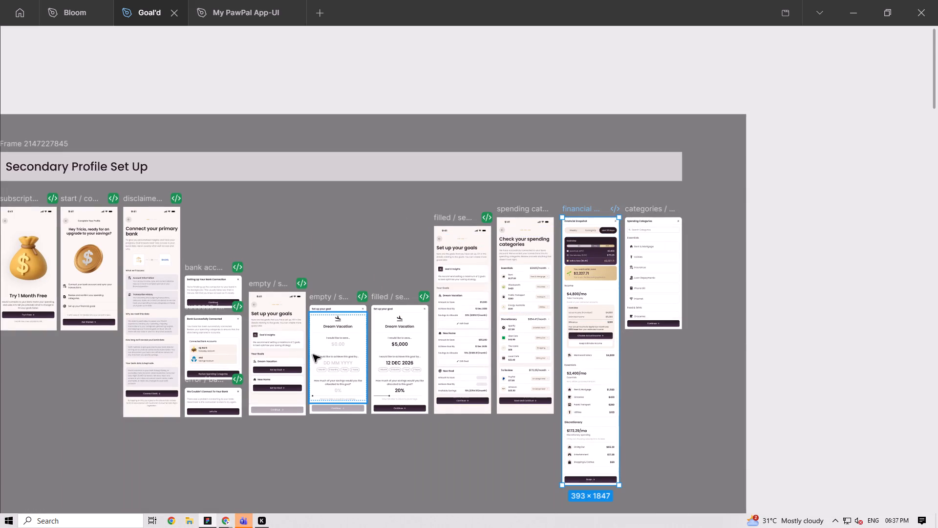
Look back over the Referral Code, Account Creation and Initial Onboarding screens, checking the name and goal screens up close.
scroll(277, 354, "up", 4, "shift")
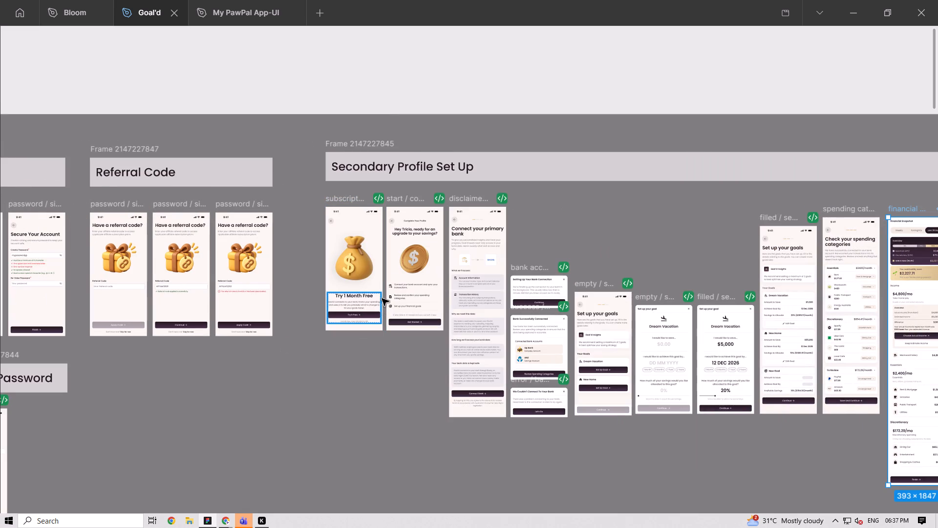
scroll(337, 302, "up", 5, "shift")
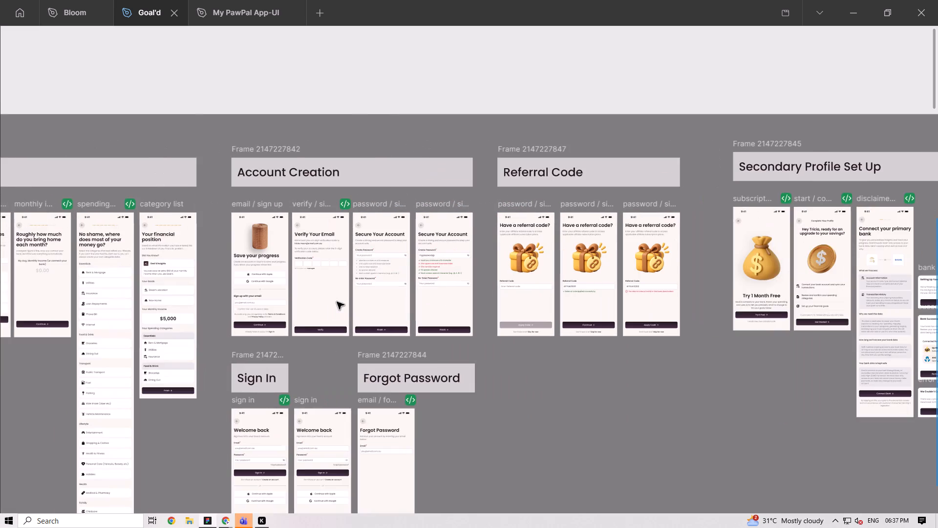
scroll(337, 302, "up", 2, "shift")
scroll(705, 286, "down", 6, "ctrl")
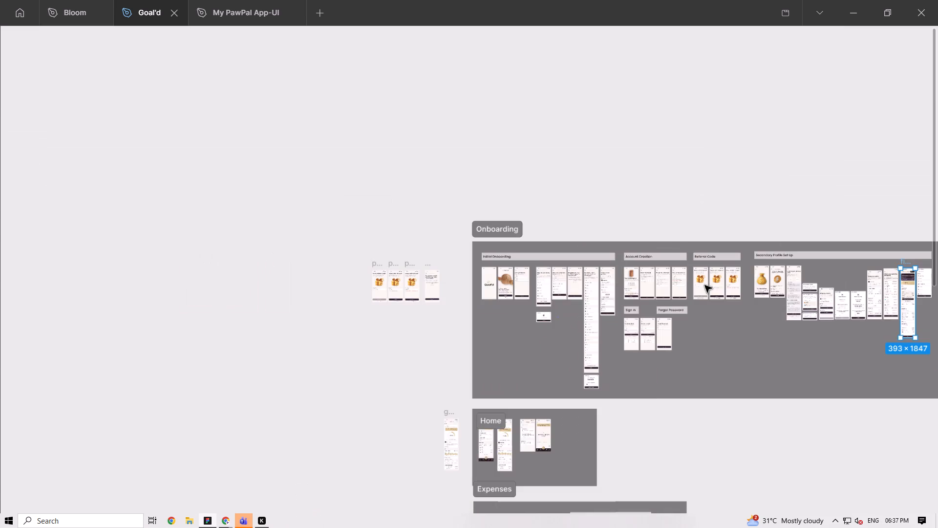
scroll(464, 294, "up", 6, "ctrl")
scroll(359, 257, "down", 3, "ctrl")
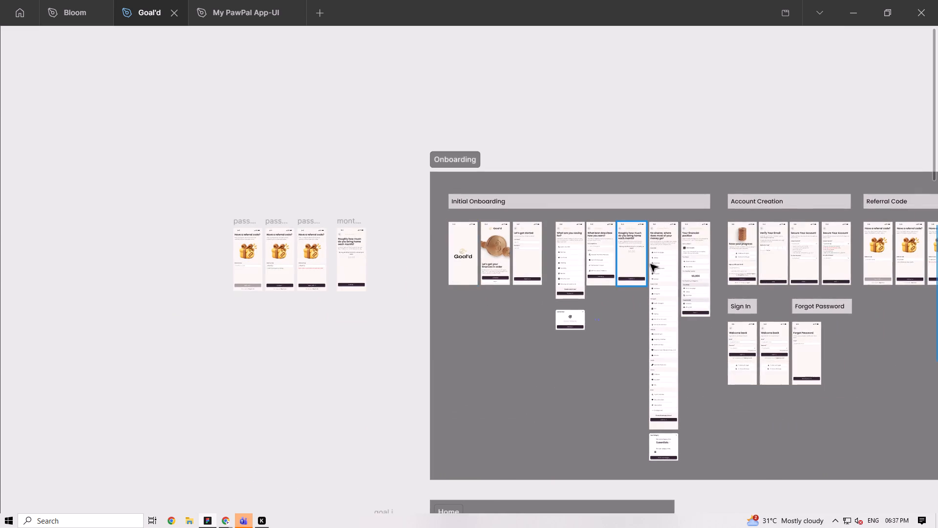
scroll(664, 261, "up", 3, "ctrl")
scroll(381, 246, "down", 2, "ctrl")
scroll(386, 235, "up", 3, "ctrl")
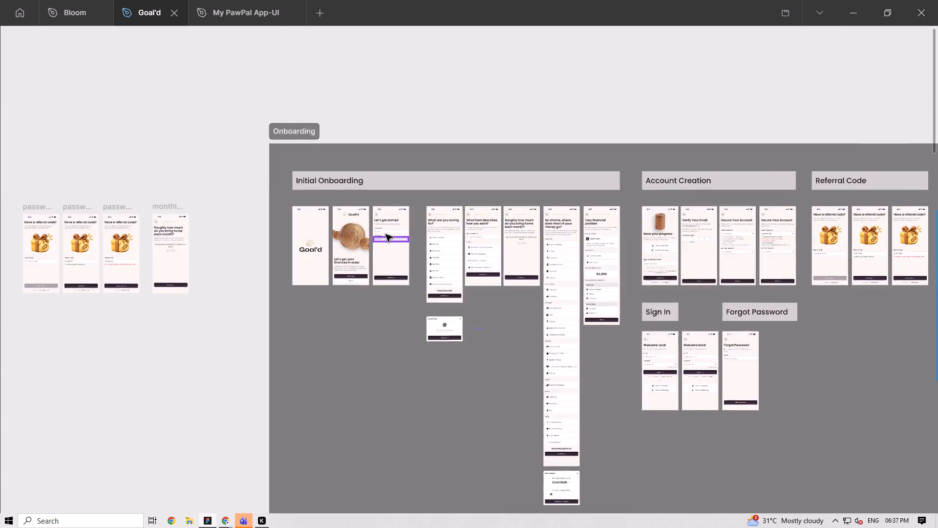
scroll(386, 235, "up", 2, "ctrl")
scroll(386, 235, "down", 2, "ctrl")
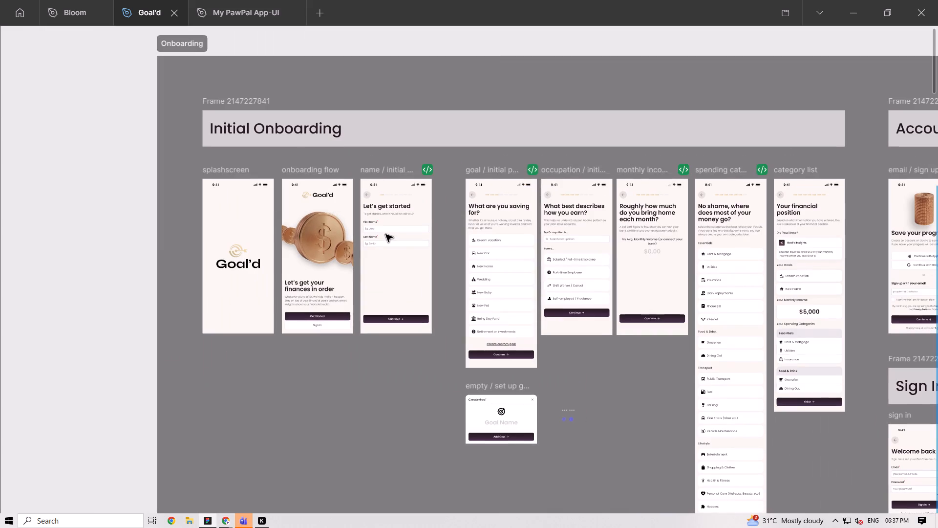
scroll(386, 235, "up", 7, "ctrl")
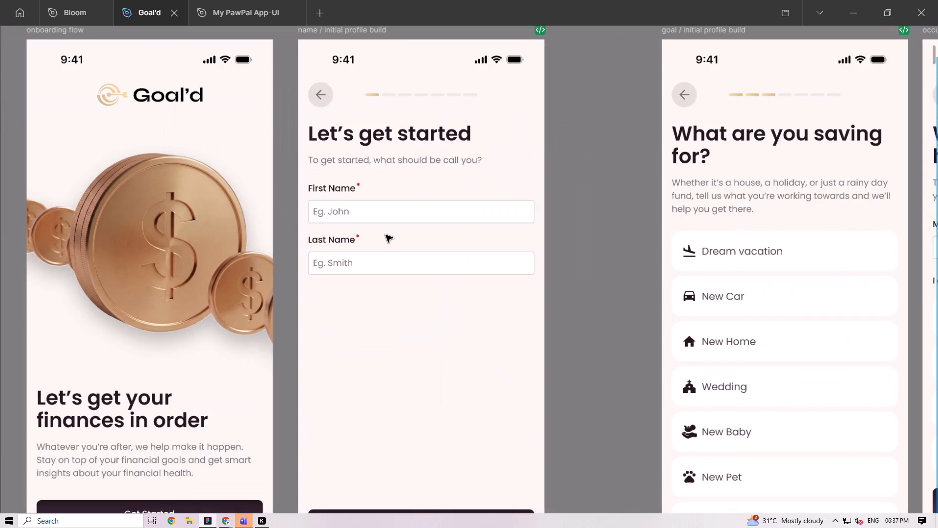
scroll(386, 235, "down", 9, "ctrl")
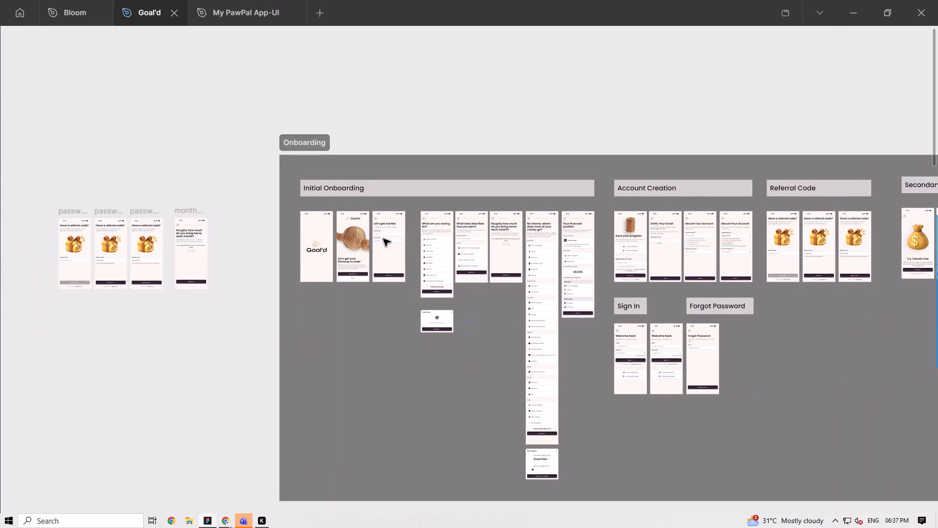
Look through the canvas below Onboarding for the separate goal screen placed beside the Home section.
scroll(384, 239, "down", 2)
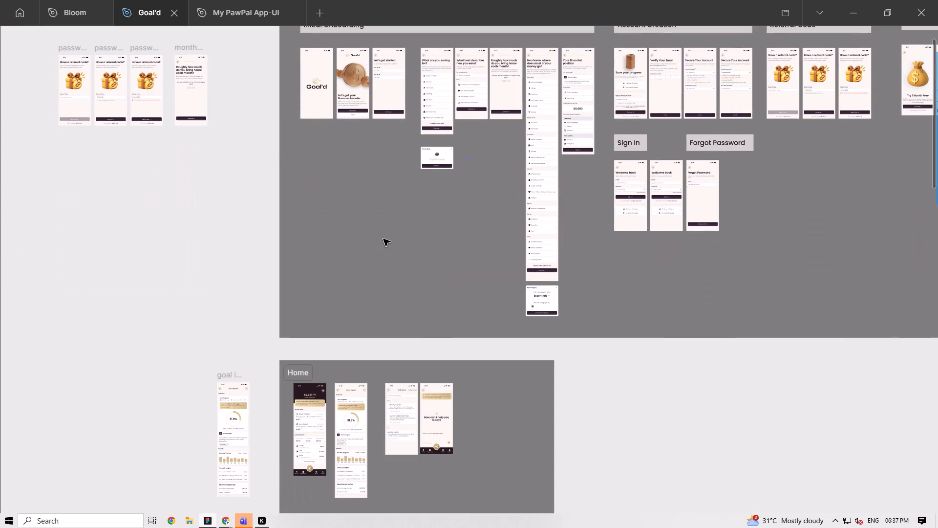
scroll(384, 239, "down", 3, "shift")
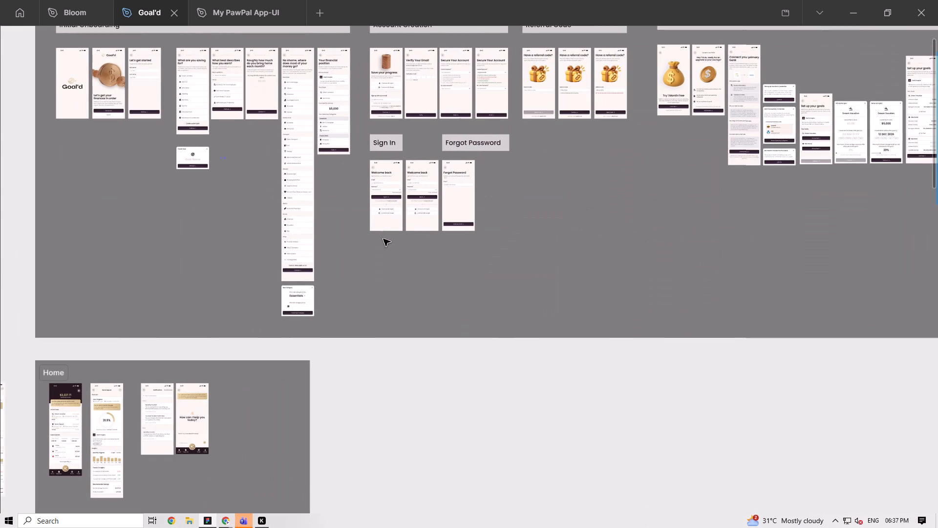
key("space")
key("space")
key("space")
key("space")
key("space")
key("space")
key("space")
key("space")
key("space")
key("space")
key("space")
key("space")
key("space")
key("space")
key("space")
key("space")
left_click_drag(351, 411, 558, 322)
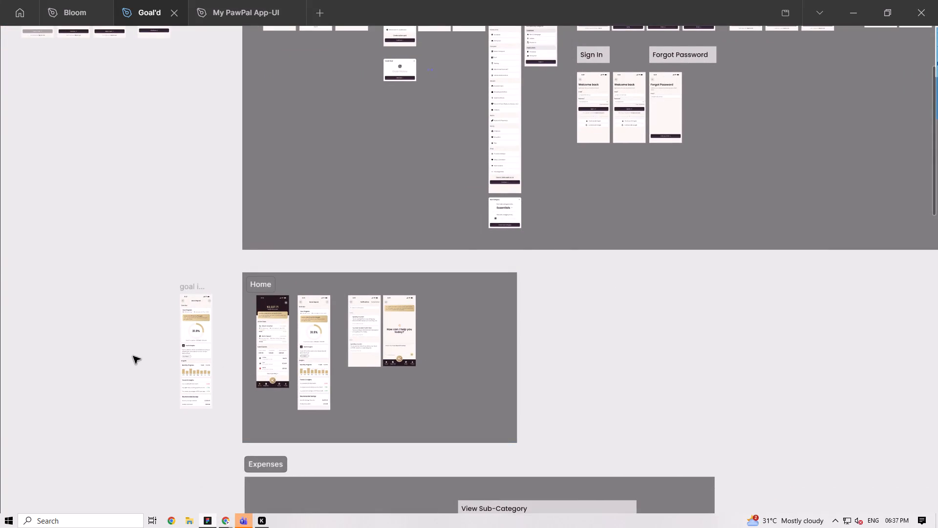
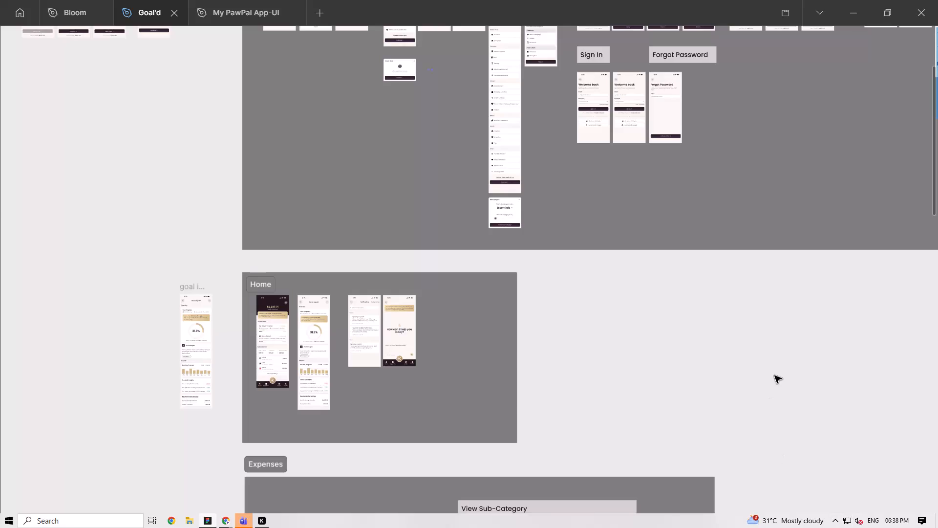
Copy the separate goal insights screen beside the Home section as PNG and paste it after the monthly income image in the Basecamp comment.
scroll(269, 328, "up", 3, "ctrl")
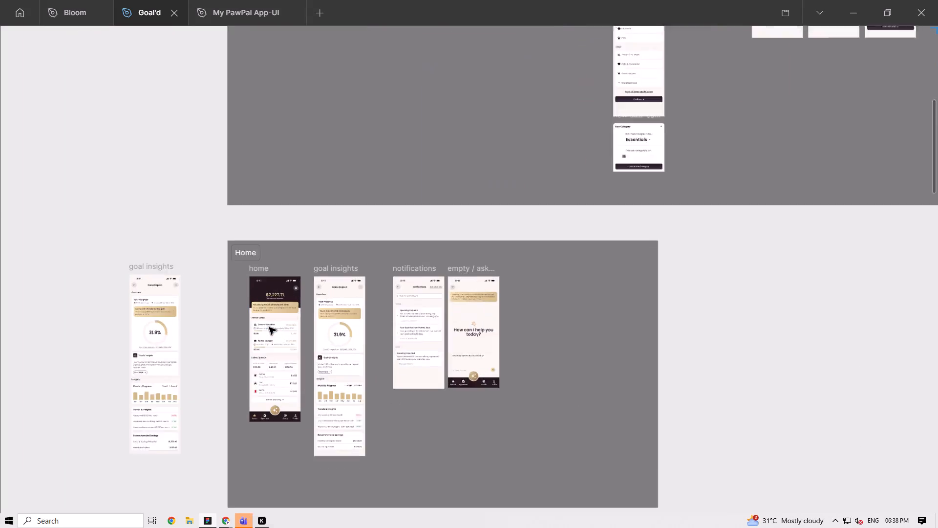
left_click(254, 254)
key("alt+Tab")
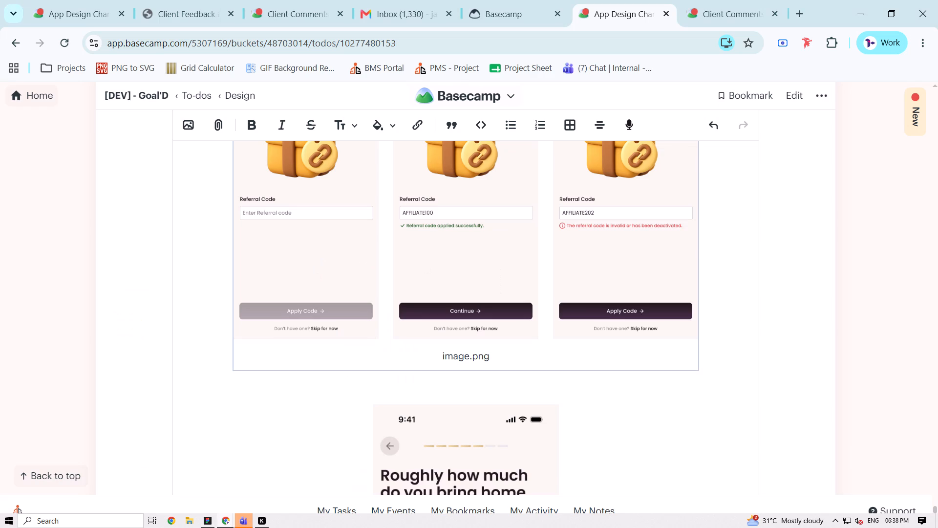
scroll(343, 369, "down", 4)
key("alt+Tab")
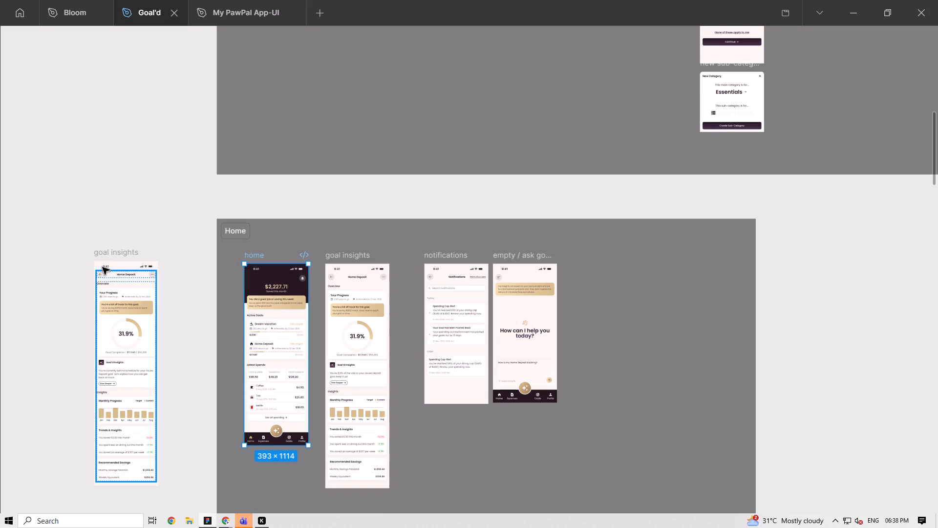
left_click(110, 255)
key("ctrl+shift+c")
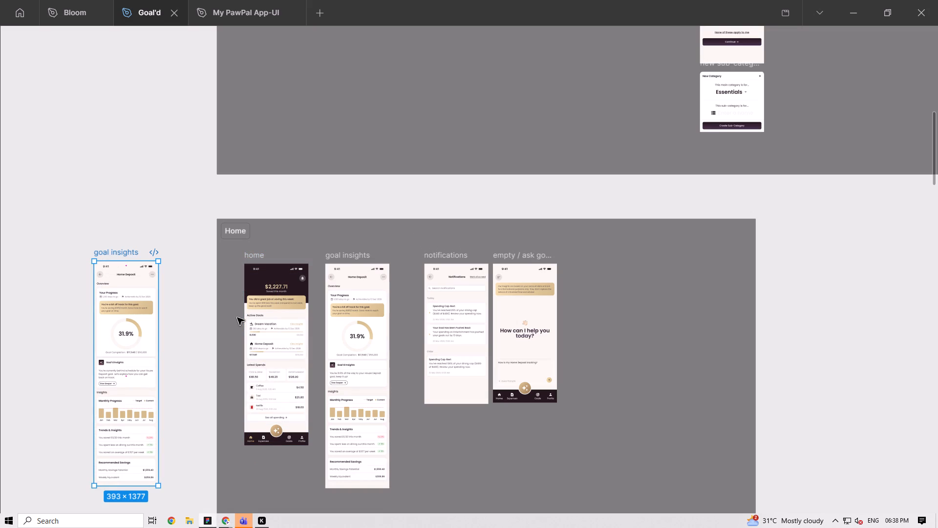
key("alt+Tab")
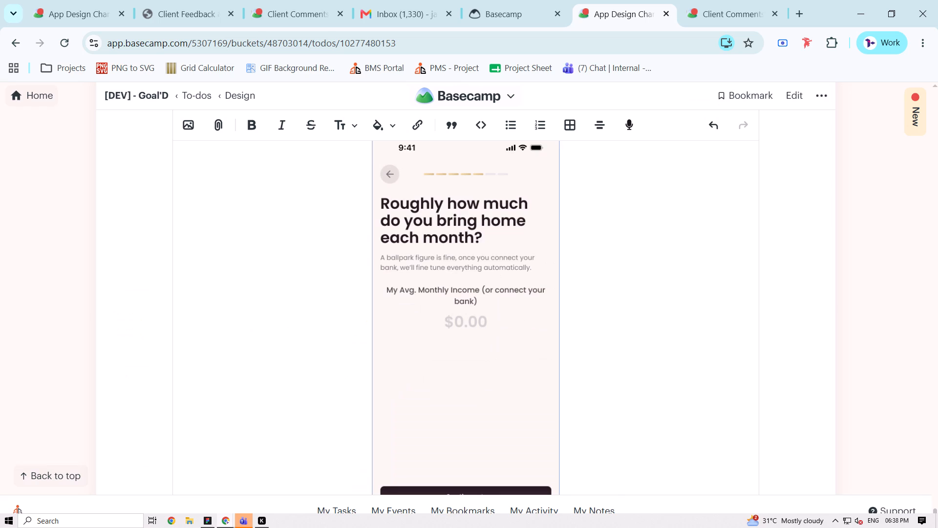
key("ctrl+v")
Examine the Expenses section in the Goal'd Figma file, checking it against the screenshots already placed in the Basecamp comment.
key("alt+Tab")
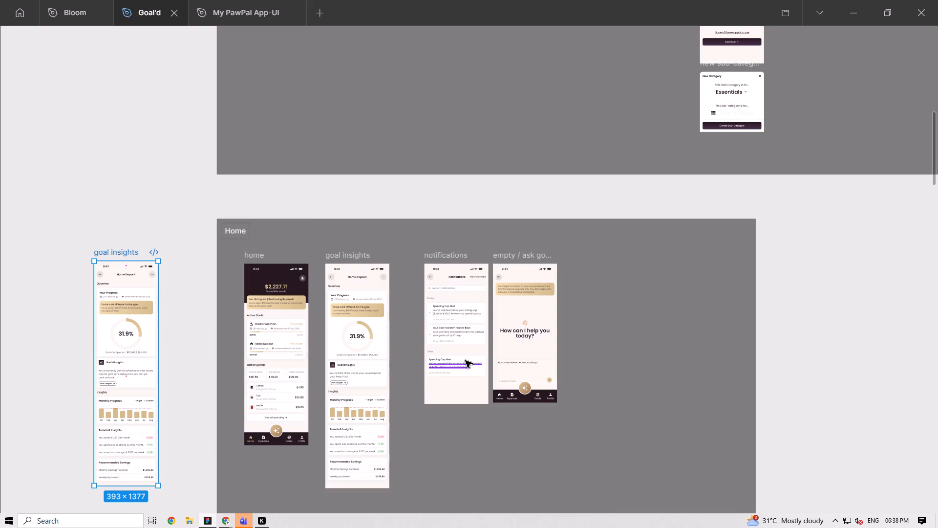
scroll(445, 342, "down", 7, "ctrl")
scroll(368, 246, "up", 3, "ctrl")
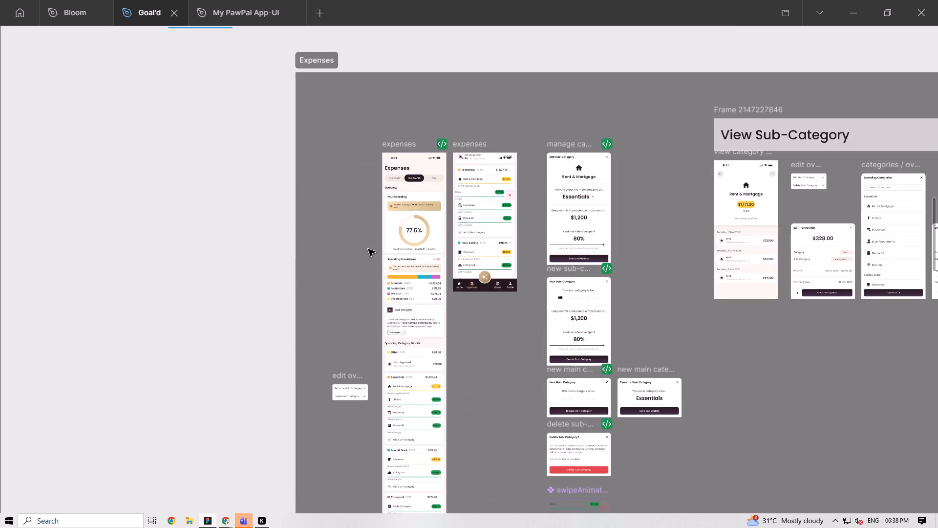
scroll(368, 250, "down", 6, "shift")
scroll(368, 250, "up", 4, "shift")
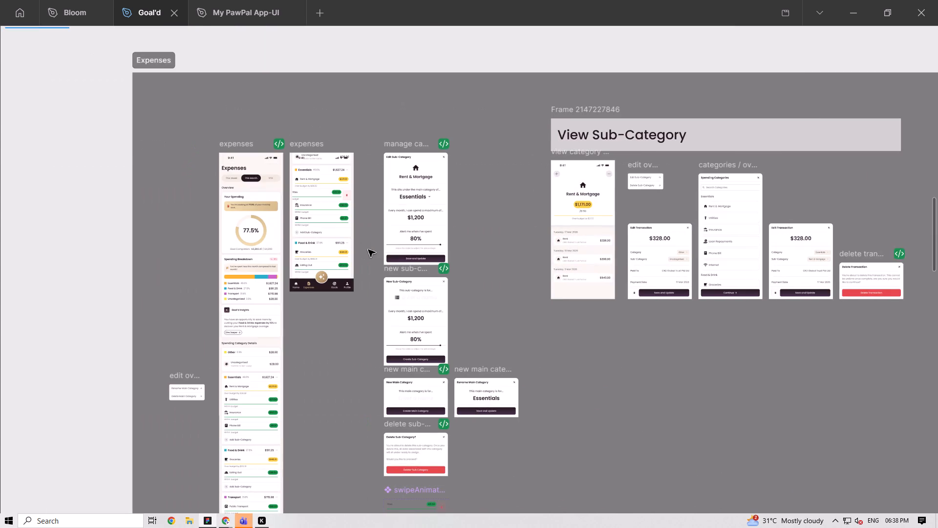
key("alt+Tab")
scroll(391, 329, "up", 6)
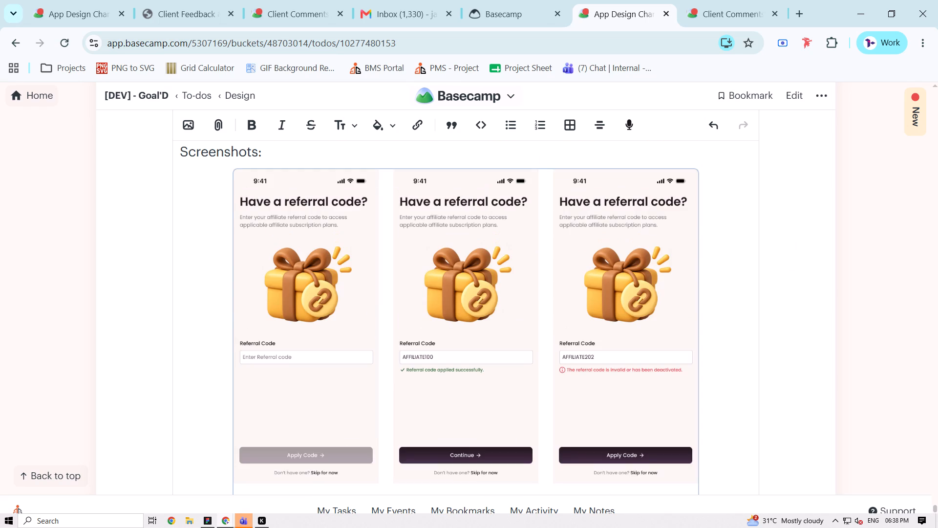
key("alt+Tab")
scroll(390, 330, "down", 2)
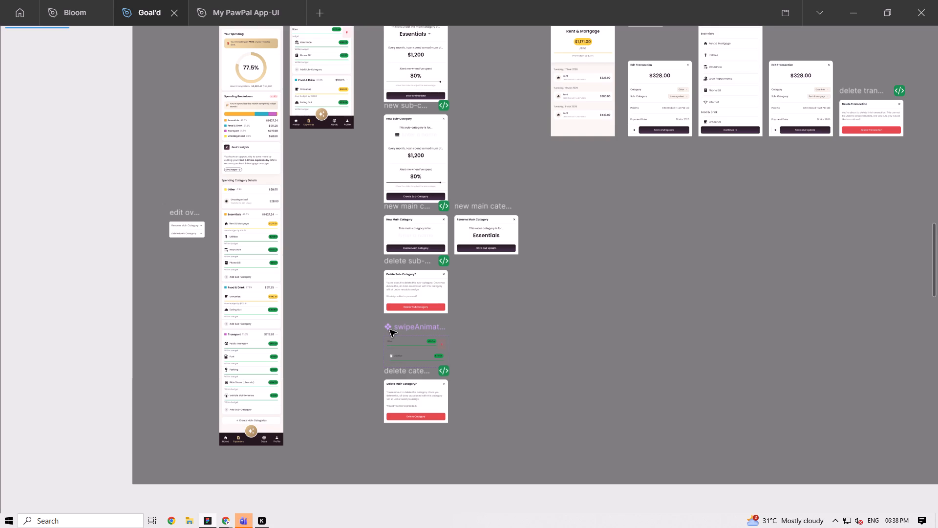
Add two line breaks after the pasted monthly income and goal insights images in the Basecamp comment.
key("alt+Tab")
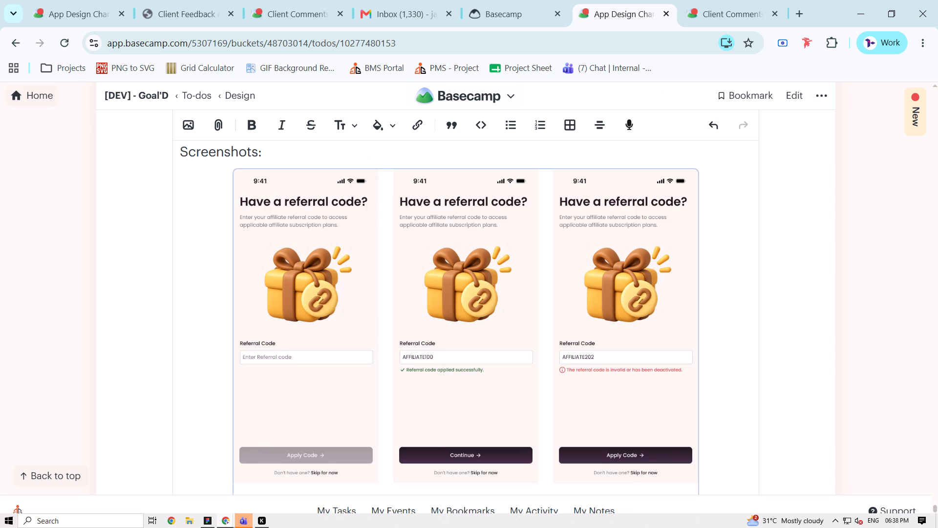
scroll(418, 325, "down", 6)
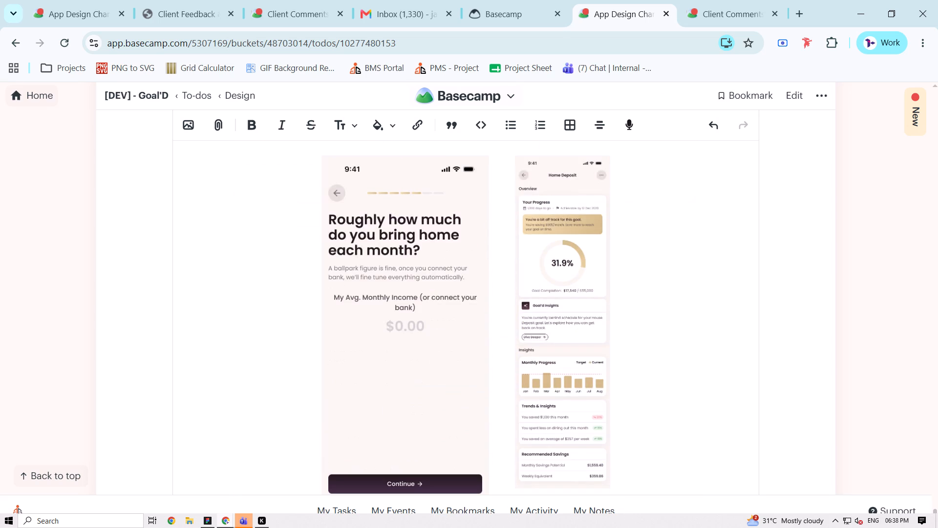
key("Return")
key("Return")
key("alt+Tab")
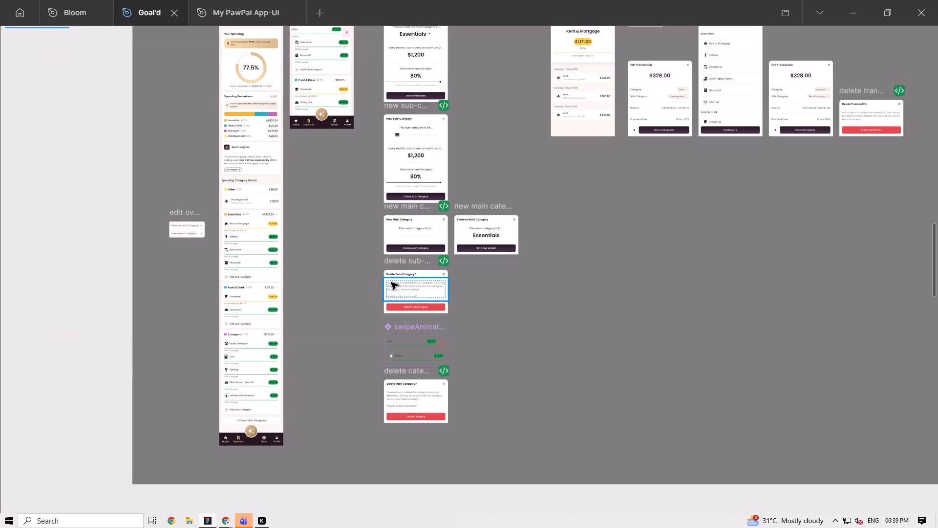
scroll(384, 281, "down", 6, "shift")
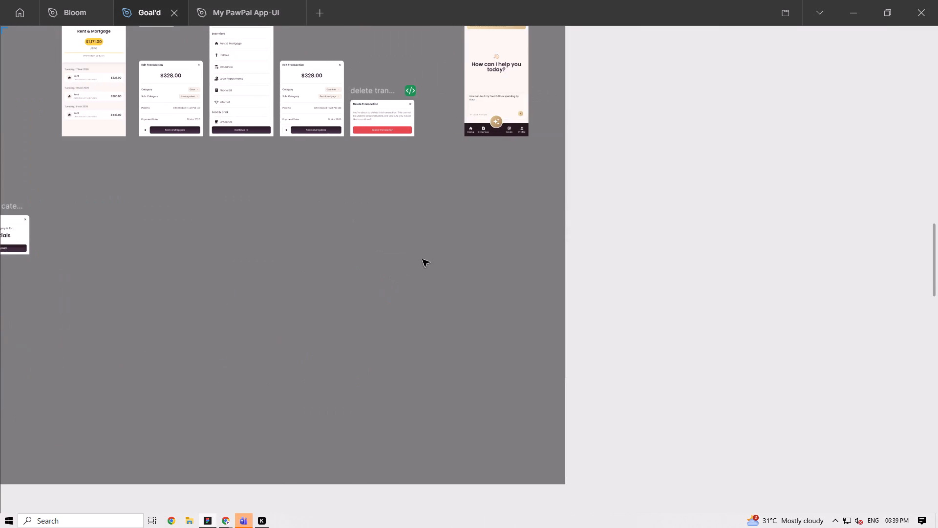
key("space")
key("space")
key("space")
key("space")
key("space")
key("space")
key("space")
key("space")
key("space")
key("space")
key("space")
key("space")
key("space")
key("space")
key("space")
key("space")
key("space")
key("space")
key("space")
key("space")
left_click_drag(624, 206, 826, 329)
left_click_drag(362, 300, 612, 285)
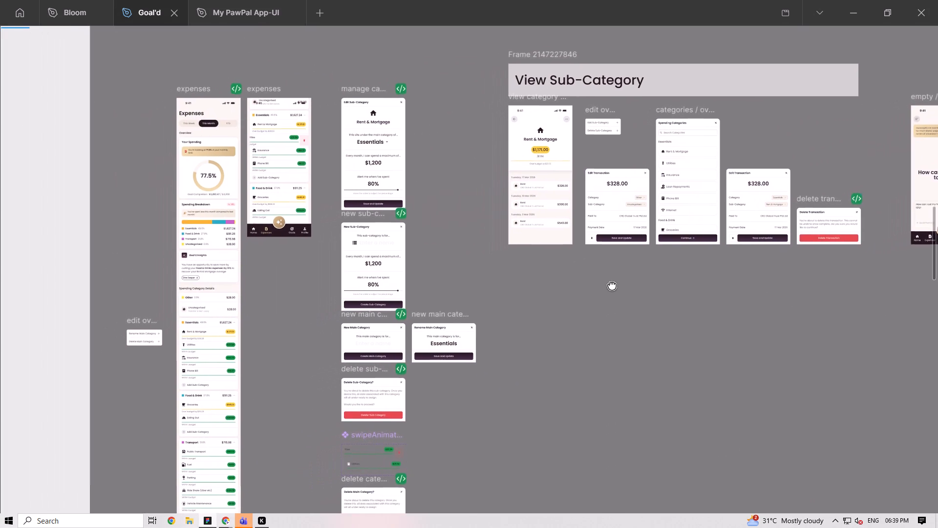
left_click_drag(612, 285, 560, 266)
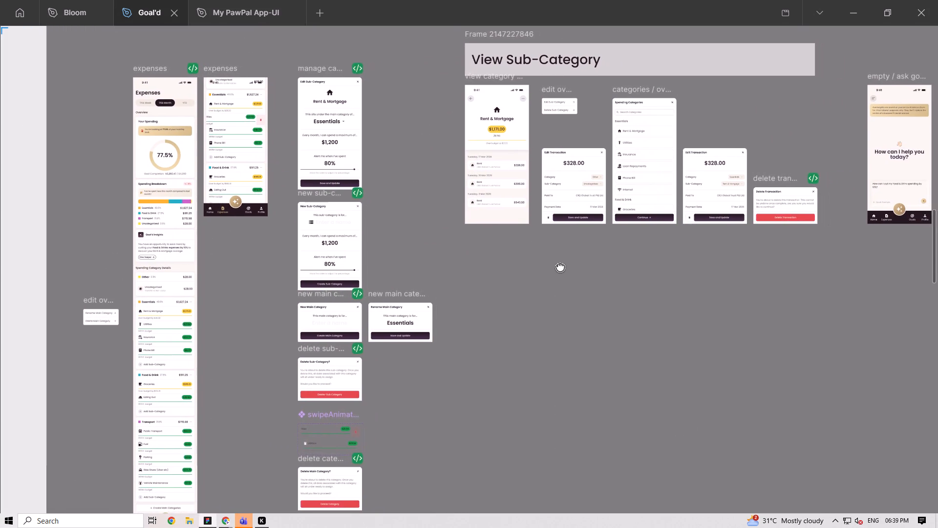
left_click_drag(560, 266, 484, 256)
left_click_drag(505, 362, 467, 320)
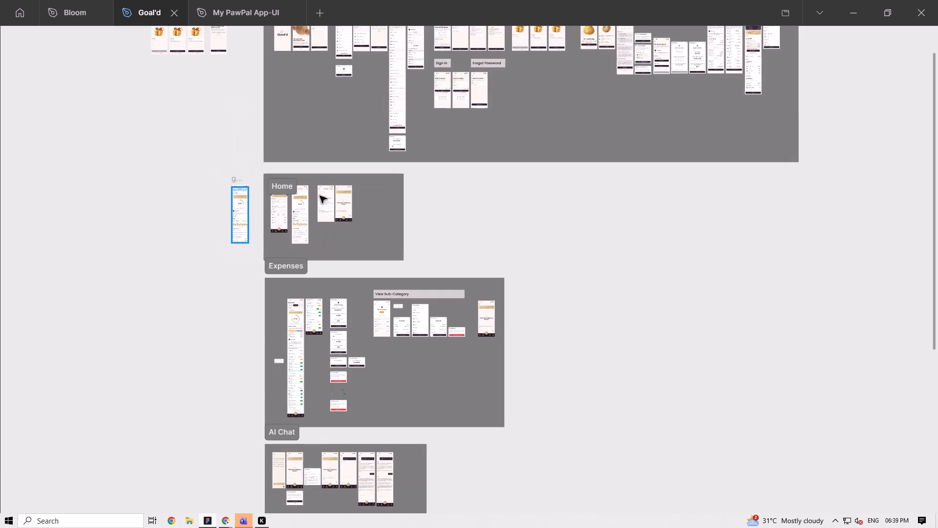
scroll(335, 191, "up", 8, "ctrl")
scroll(540, 198, "down", 2, "ctrl")
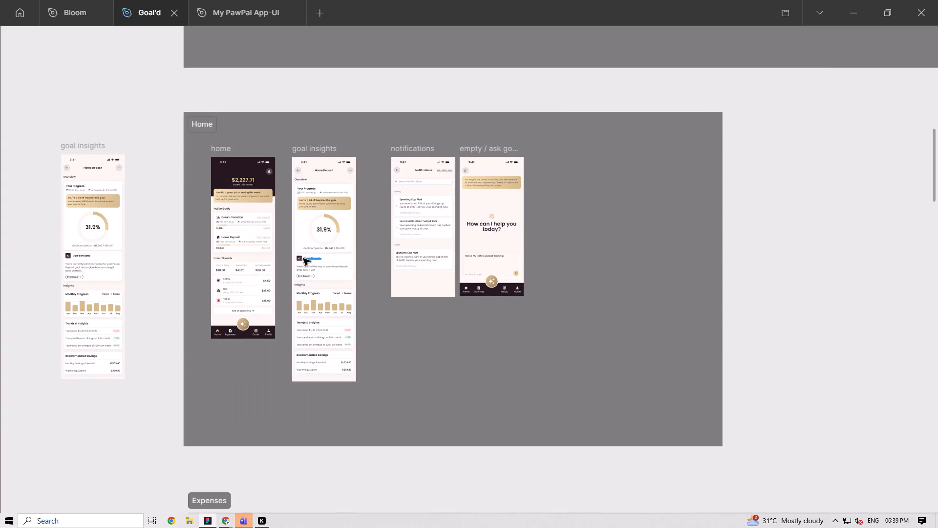
scroll(303, 259, "up", 4, "ctrl")
scroll(490, 286, "down", 2, "shift")
scroll(333, 297, "up", 3, "shift")
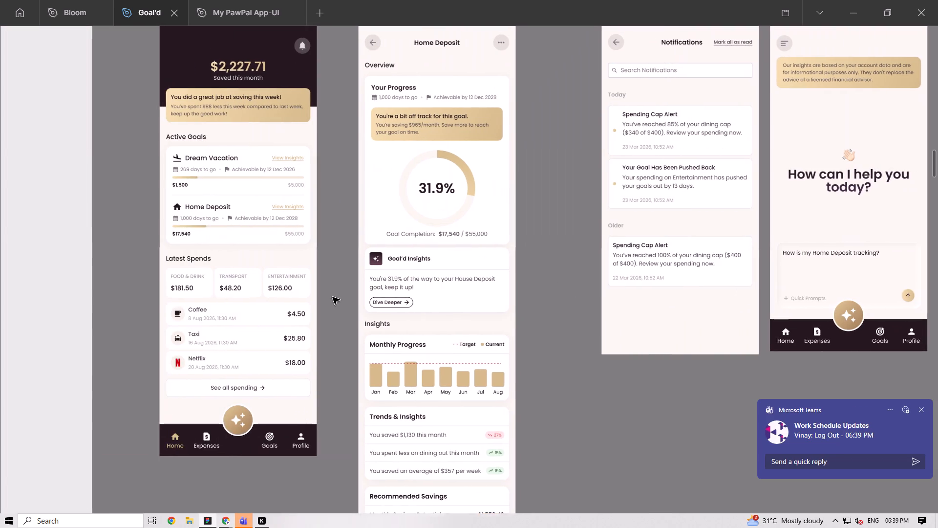
scroll(438, 136, "up", 5, "shift")
scroll(447, 174, "down", 2, "ctrl")
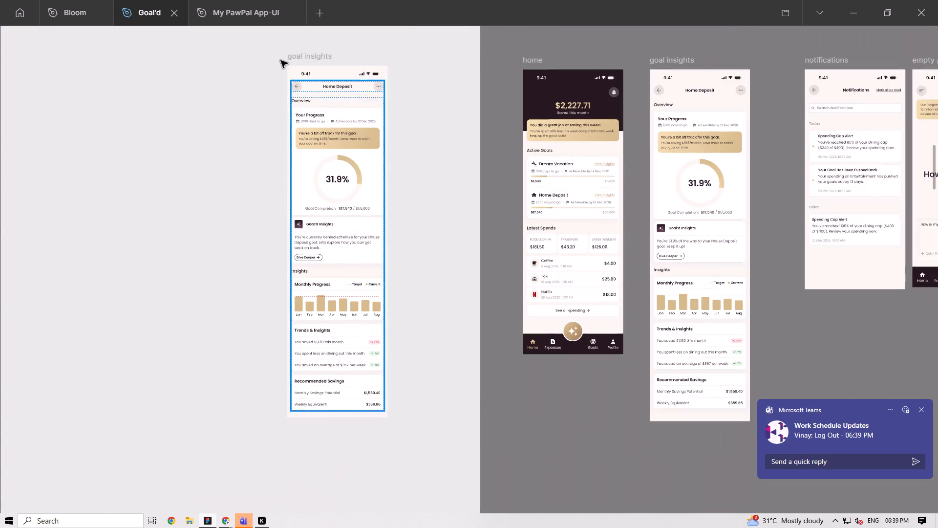
Cut the separate goal insights screen and paste it to replace the goal insights screen inside the Home section.
left_click(301, 50)
key("ctrl+c")
key("ctrl+x")
left_click(673, 61, "ctrl")
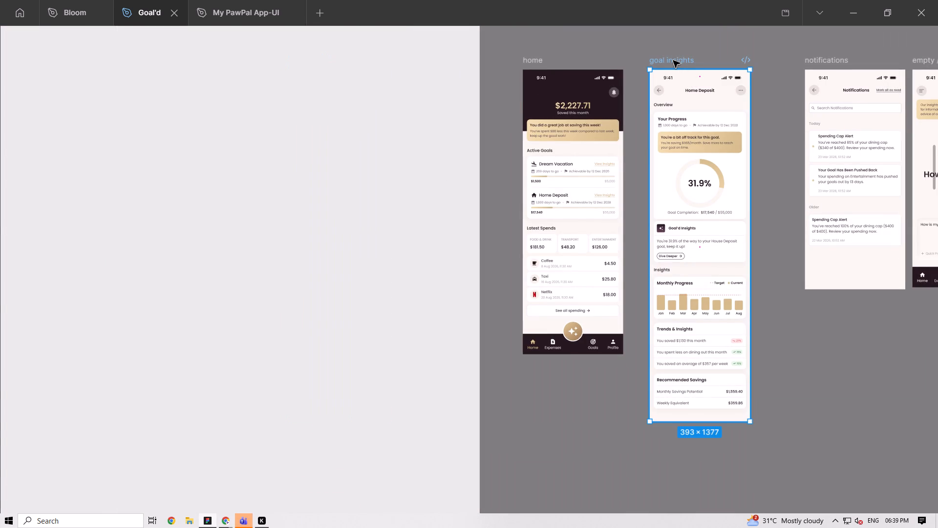
key("ctrl+shift+r")
Duplicate the replaced goal insights screen and place the copy outside, beside the Home section.
left_click_drag(701, 183, 351, 157, "alt")
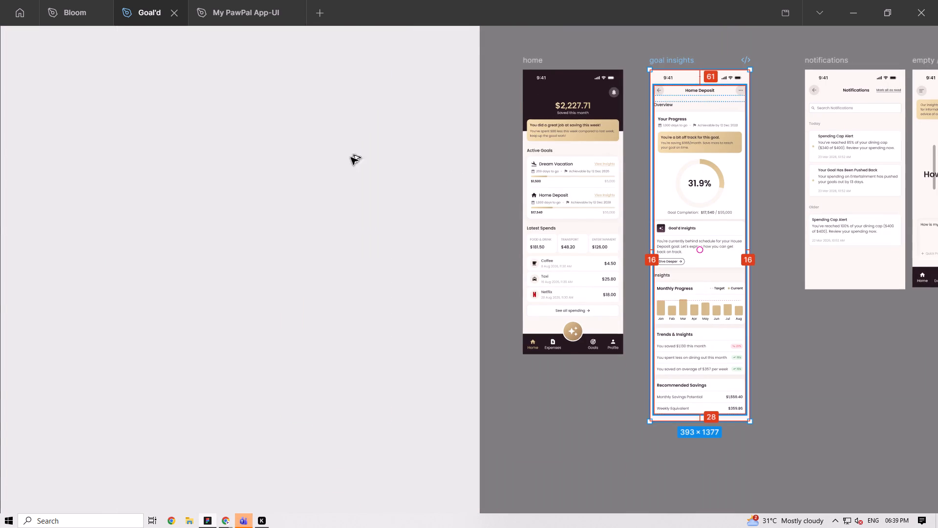
left_click_drag(351, 157, 326, 208, "alt")
left_click(444, 207)
Look through the Expenses section, including the spending overview up close and the View Sub-Category screens, and on to AI Chat.
scroll(399, 187, "down", 5, "ctrl")
key("space")
key("space")
key("space")
key("space")
key("space")
key("space")
key("space")
key("space")
key("space")
key("space")
key("space")
key("space")
key("space")
key("space")
key("space")
key("space")
key("space")
key("space")
key("space")
key("space")
left_click_drag(479, 283, 446, 283)
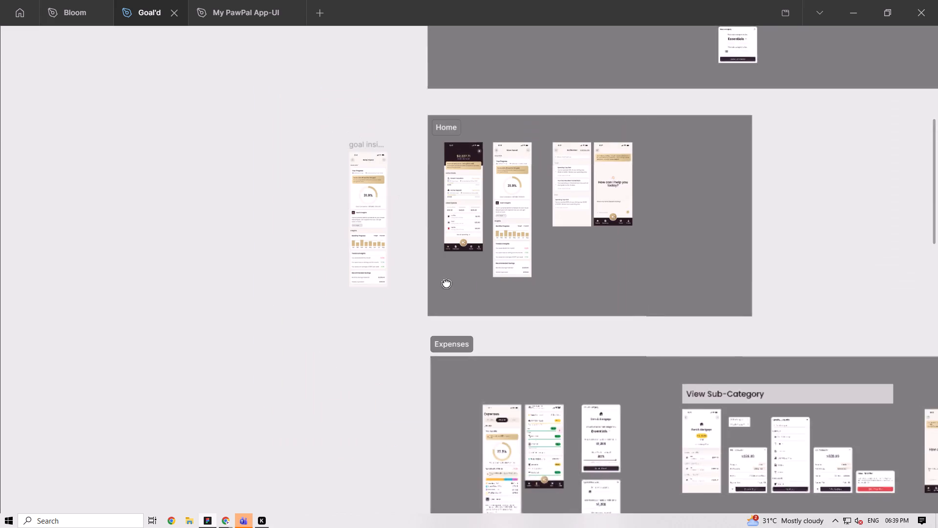
left_click_drag(446, 283, 279, 412)
left_click_drag(488, 399, 469, 161)
left_click_drag(399, 323, 414, 242)
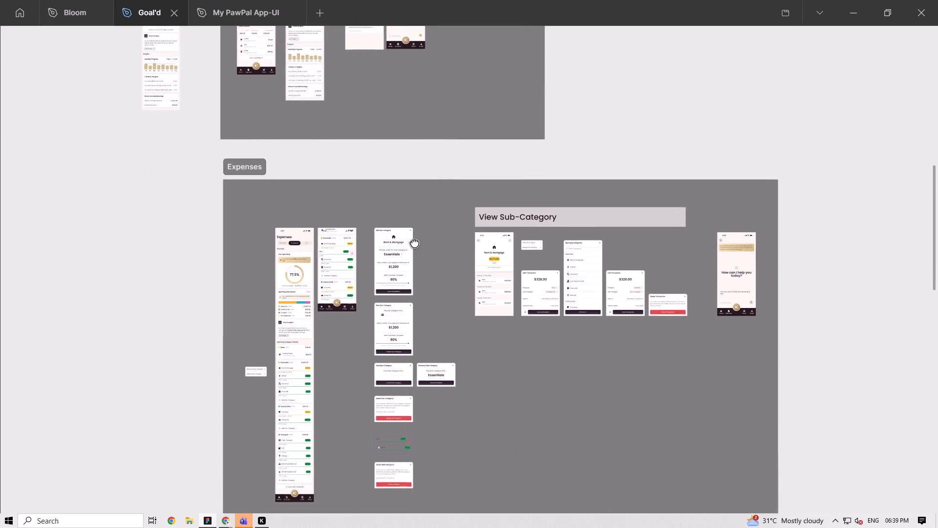
left_click_drag(414, 242, 415, 242)
scroll(240, 287, "up", 4, "ctrl")
scroll(376, 211, "up", 5, "ctrl")
scroll(373, 200, "down", 1, "ctrl")
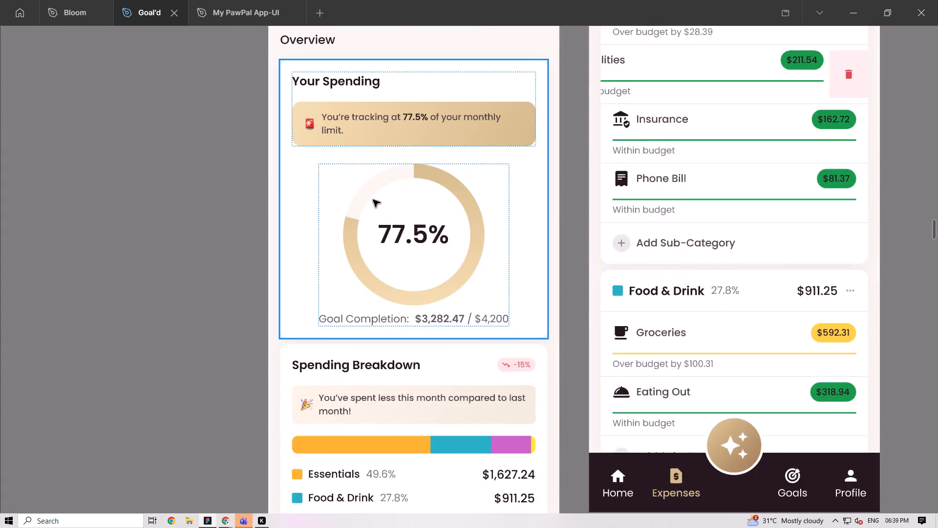
scroll(373, 200, "down", 4, "ctrl")
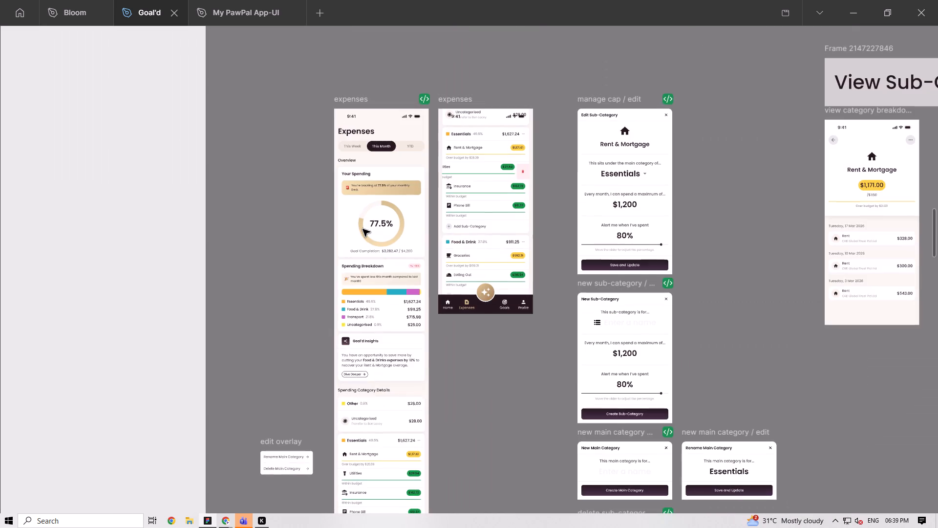
scroll(363, 230, "down", 7, "shift")
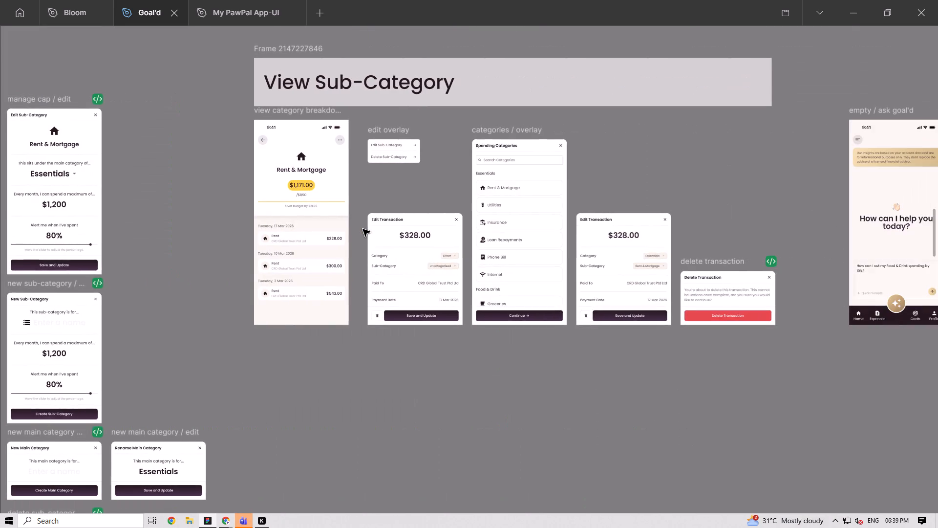
scroll(363, 229, "down", 2, "shift")
scroll(669, 163, "down", 9, "ctrl")
scroll(554, 306, "up", 7, "ctrl")
scroll(375, 353, "up", 2, "ctrl")
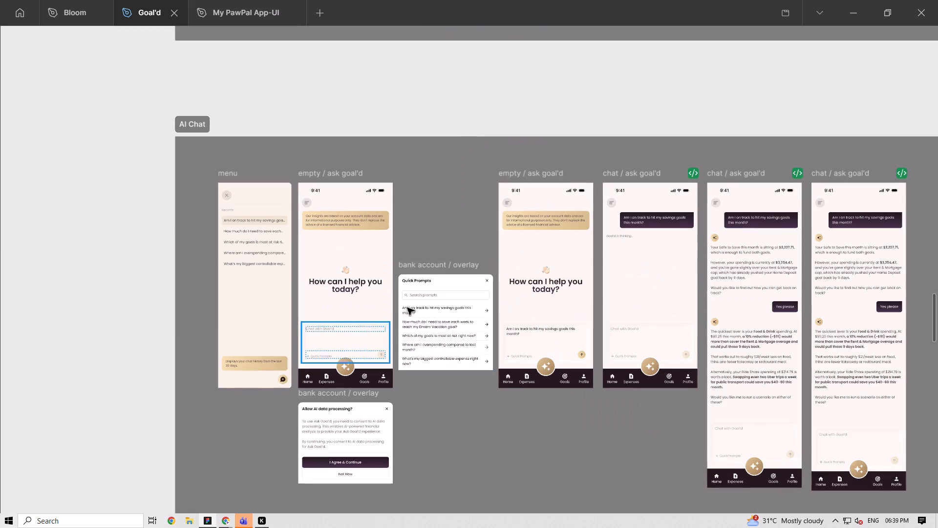
Copy the New AirPods goal insights screen from the Goals section as PNG and paste it into the Basecamp comment below the earlier screenshots.
scroll(467, 214, "down", 9, "ctrl")
scroll(444, 119, "up", 2, "ctrl")
scroll(665, 107, "up", 2, "ctrl")
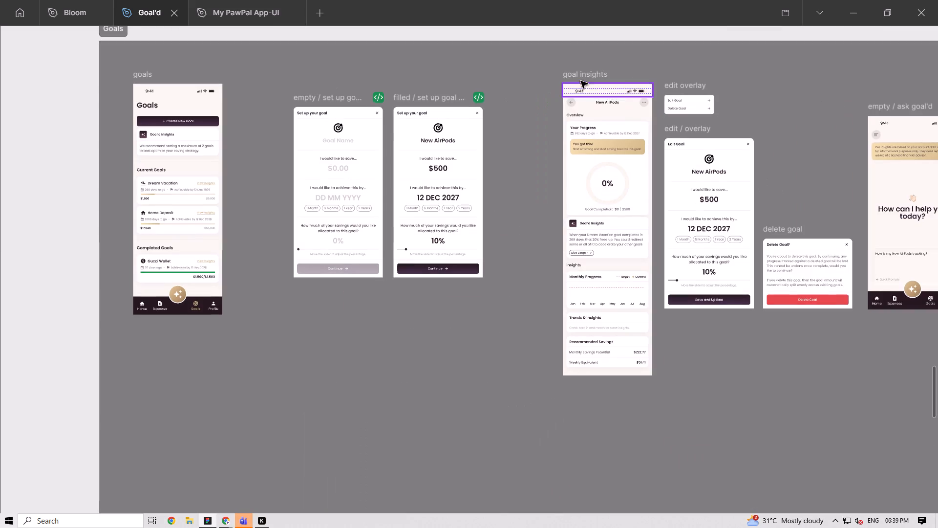
left_click(587, 75)
key("ctrl+shift+c")
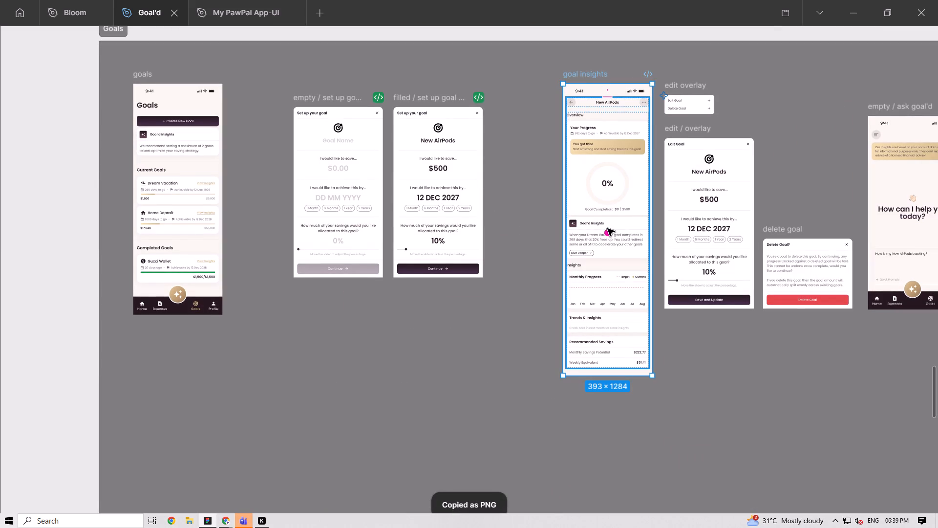
key("alt+Tab")
key("ctrl+v")
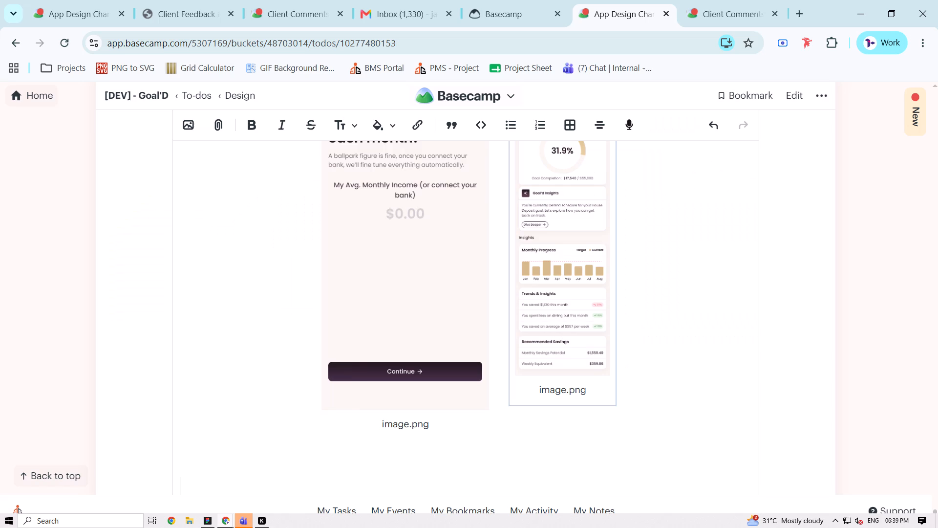
key("Return")
key("Return")
key("BackSpace")
key("BackSpace")
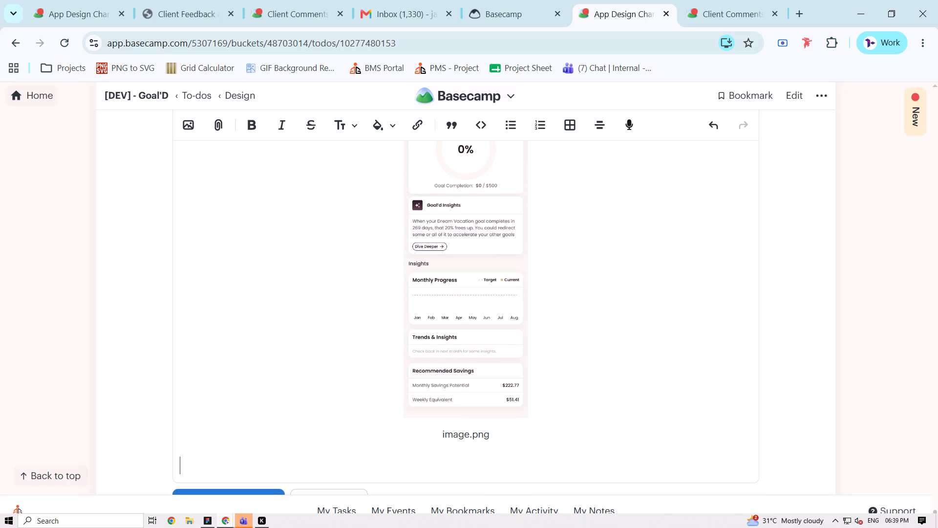
key("BackSpace")
key("BackSpace")
key("BackSpace")
Copy the off-track and on-track goal insights screens together from Figma as PNG and paste them into the Basecamp comment.
key("alt+Tab")
scroll(440, 168, "down", 7, "ctrl")
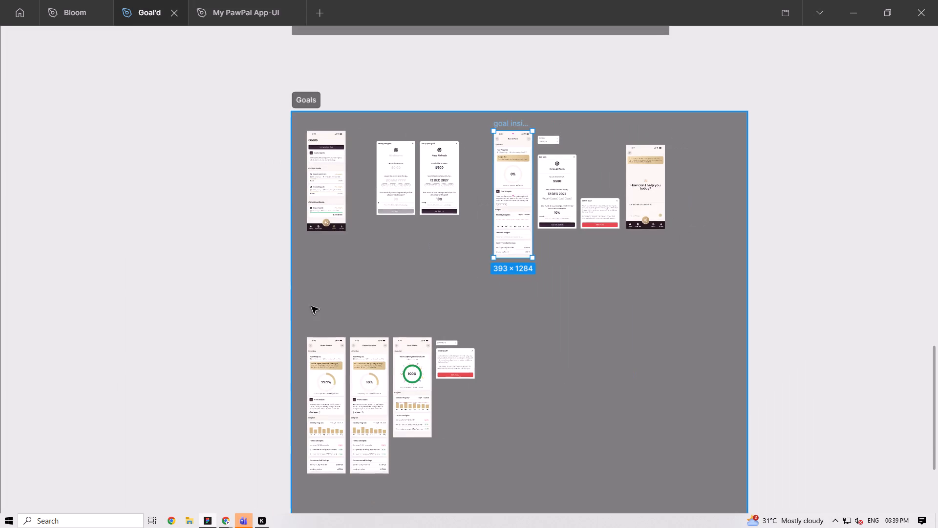
left_click(317, 336)
scroll(306, 405, "up", 6, "ctrl")
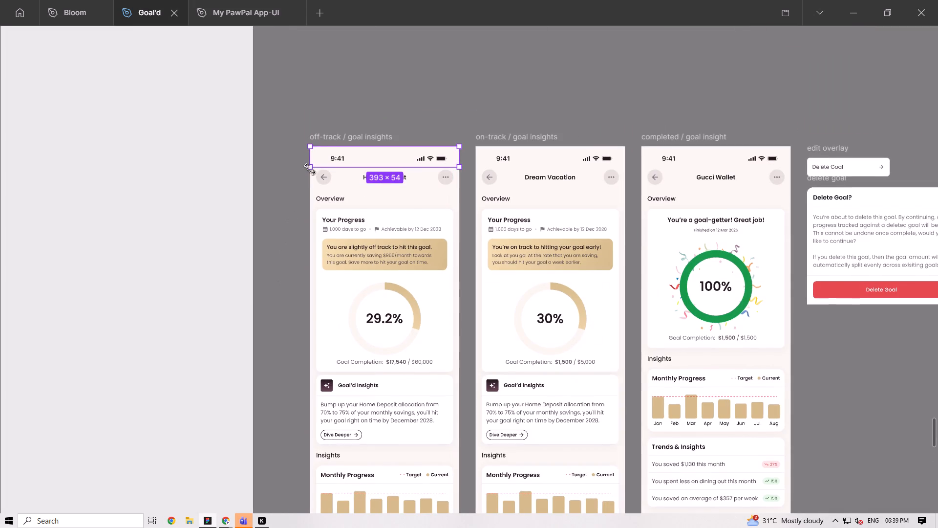
left_click(328, 139)
scroll(328, 139, "down", 2, "ctrl")
left_click(446, 134, "shift")
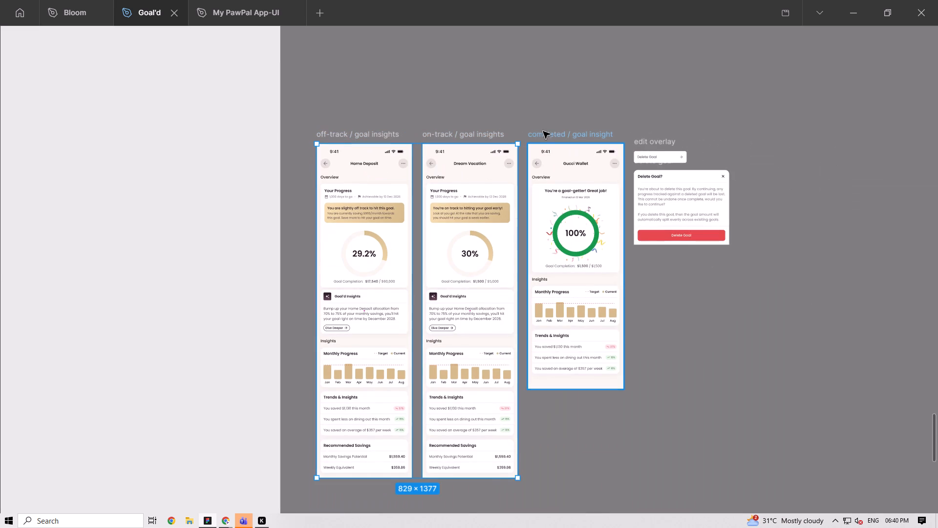
left_click(555, 132, "shift")
key("ctrl+shift+c")
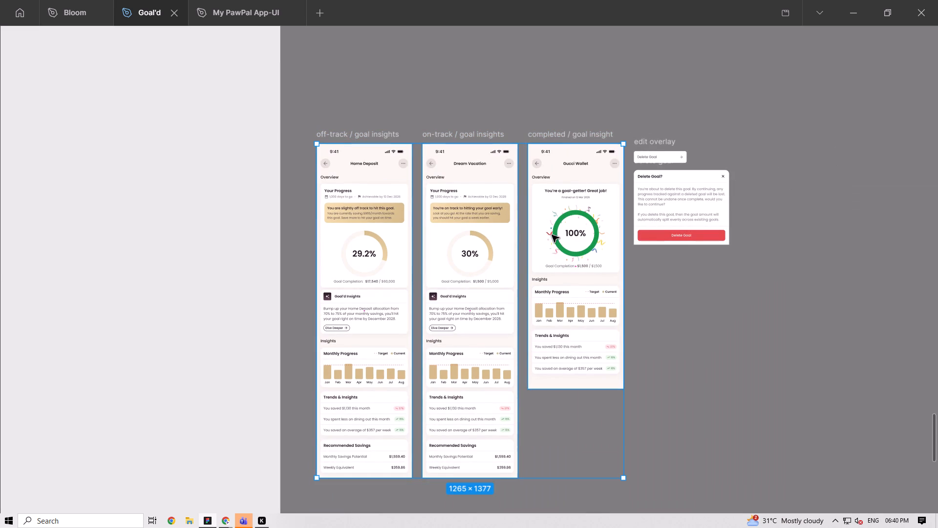
scroll(581, 249, "up", 2, "ctrl")
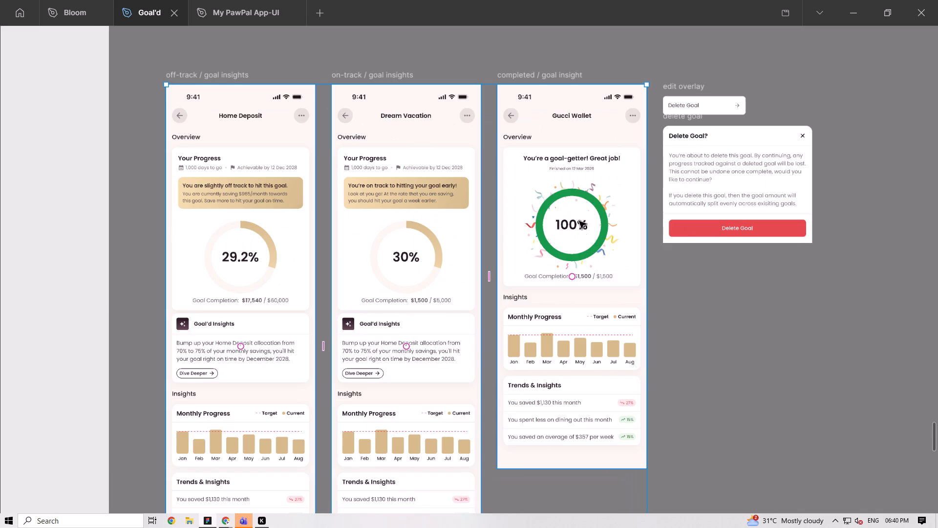
left_click(548, 74, "shift")
key("ctrl+shift+c")
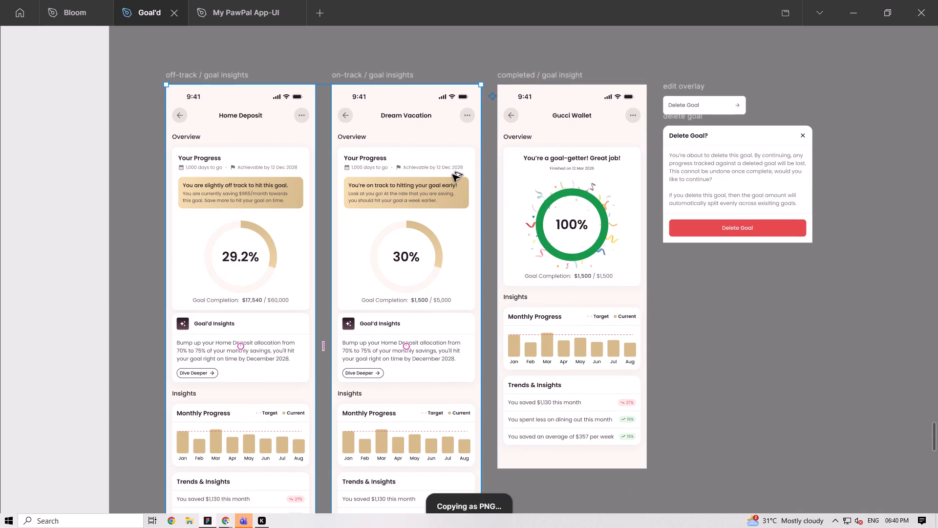
key("alt+Tab")
key("ctrl+v")
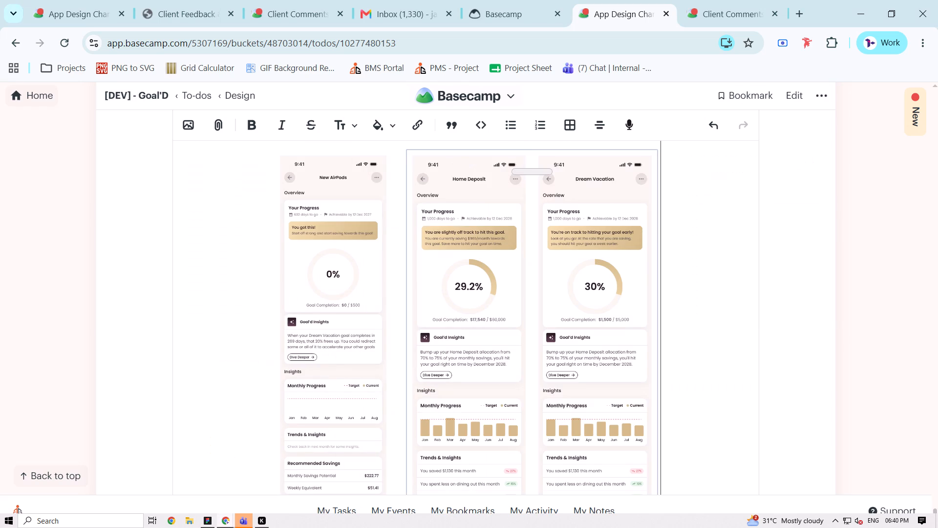
scroll(481, 239, "down", 2)
key("Return")
key("Return")
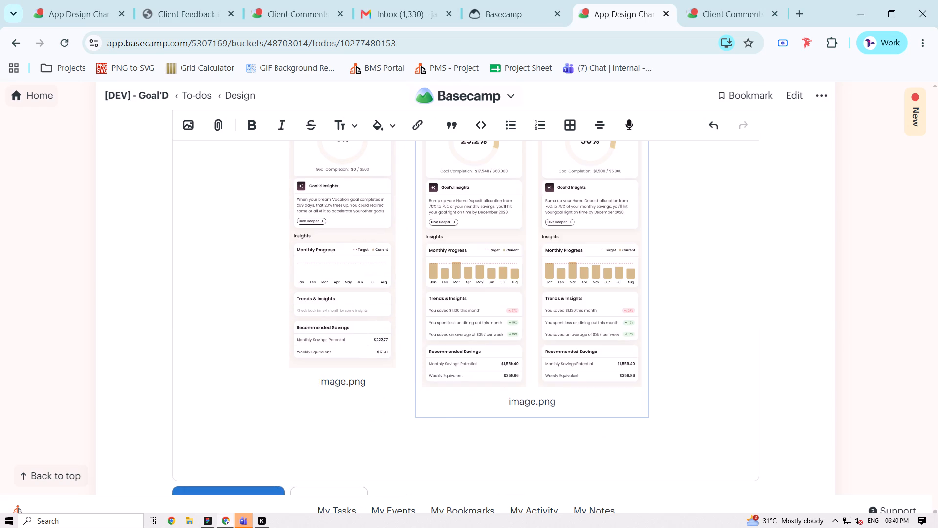
Examine the Figma Profile section and the separate screens beside it, and check them against the update list in the Basecamp comment.
key("alt+Tab")
scroll(430, 206, "down", 10, "ctrl")
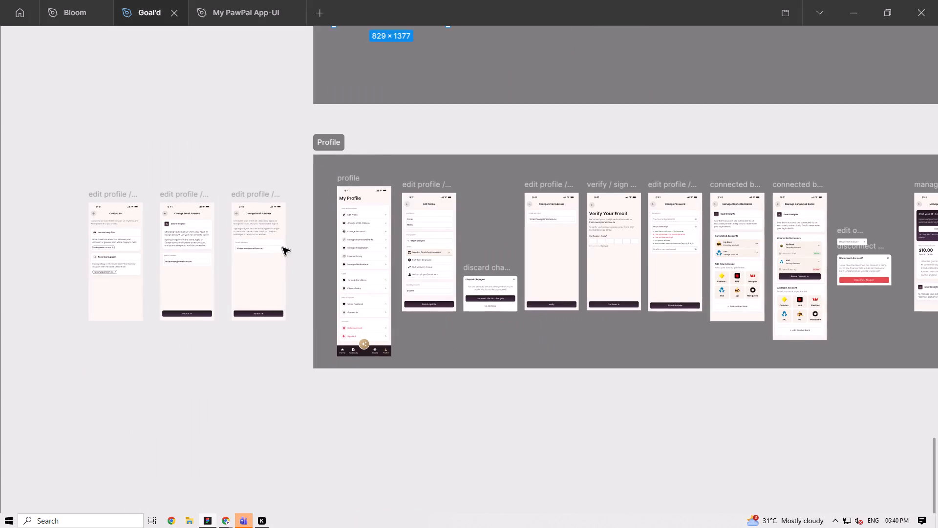
scroll(68, 259, "up", 4, "ctrl")
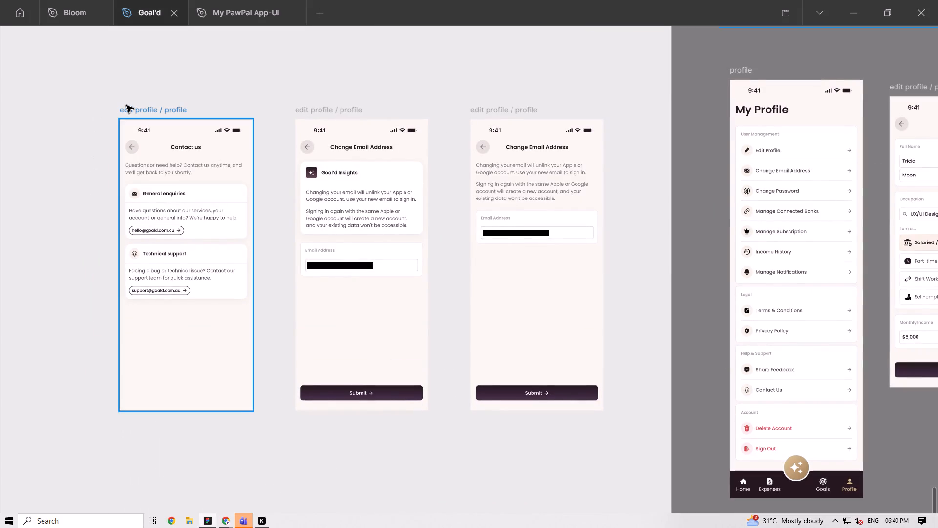
left_click(127, 106)
left_click(490, 109)
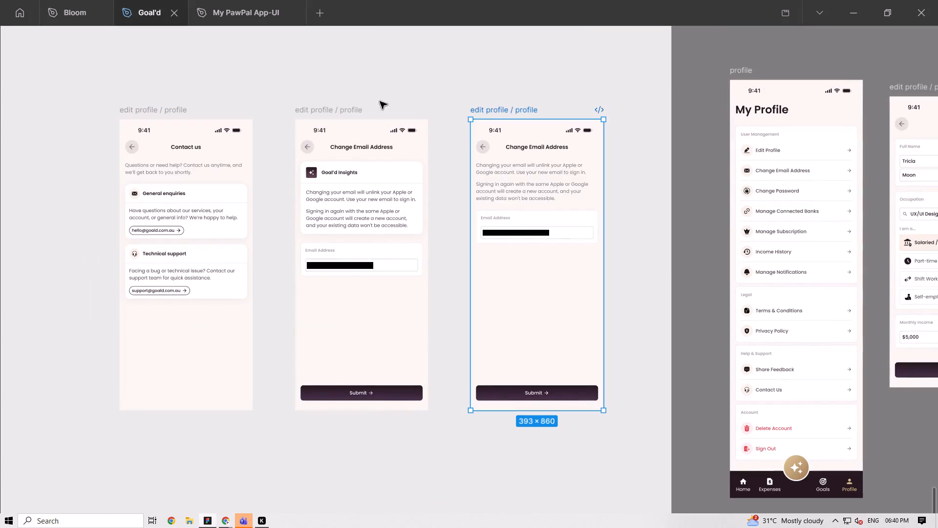
left_click(349, 107)
scroll(345, 104, "down", 3, "ctrl")
left_click(435, 348)
key("space")
key("space")
key("space")
key("space")
key("space")
key("space")
key("space")
key("space")
key("space")
key("space")
key("space")
key("space")
key("space")
key("space")
key("space")
key("space")
key("space")
key("space")
key("space")
key("space")
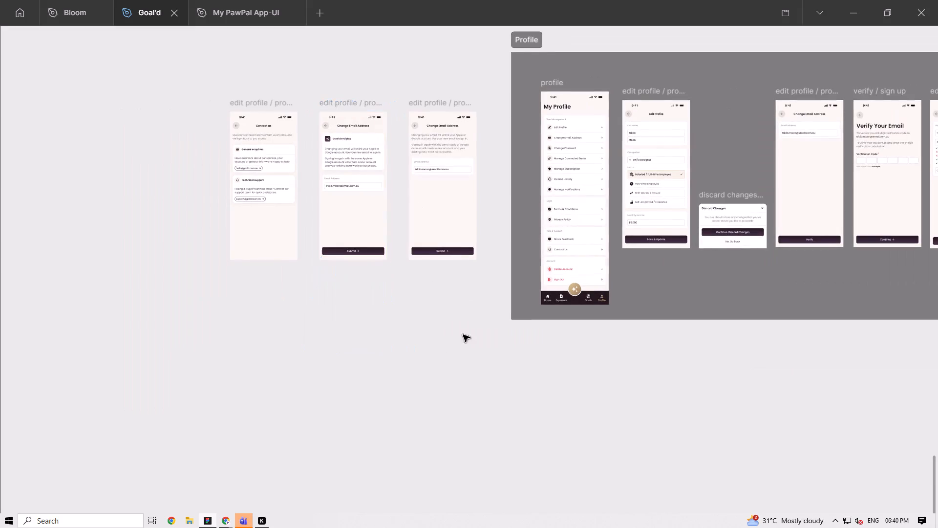
left_click_drag(443, 296, 350, 359)
left_click_drag(682, 307, 413, 308)
left_click_drag(623, 299, 386, 293)
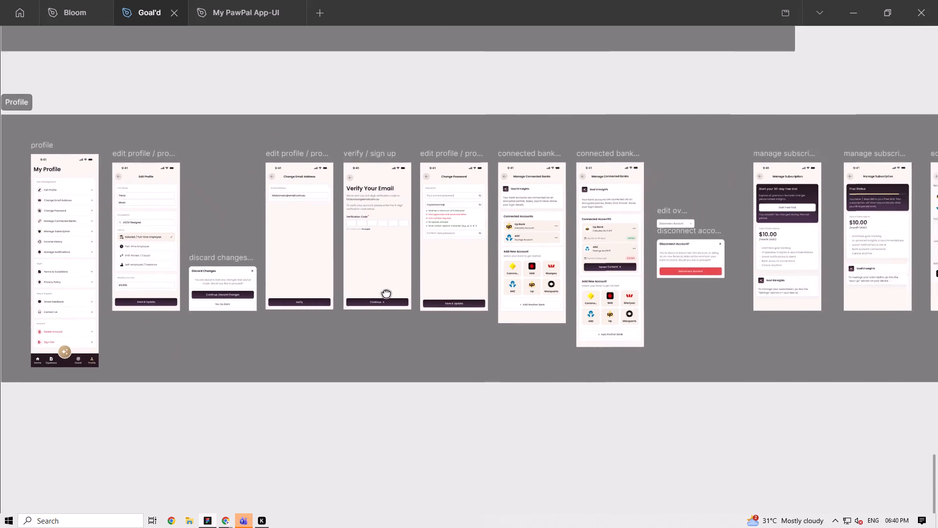
left_click_drag(386, 293, 315, 282)
left_click_drag(675, 268, 387, 285)
left_click_drag(576, 281, 430, 286)
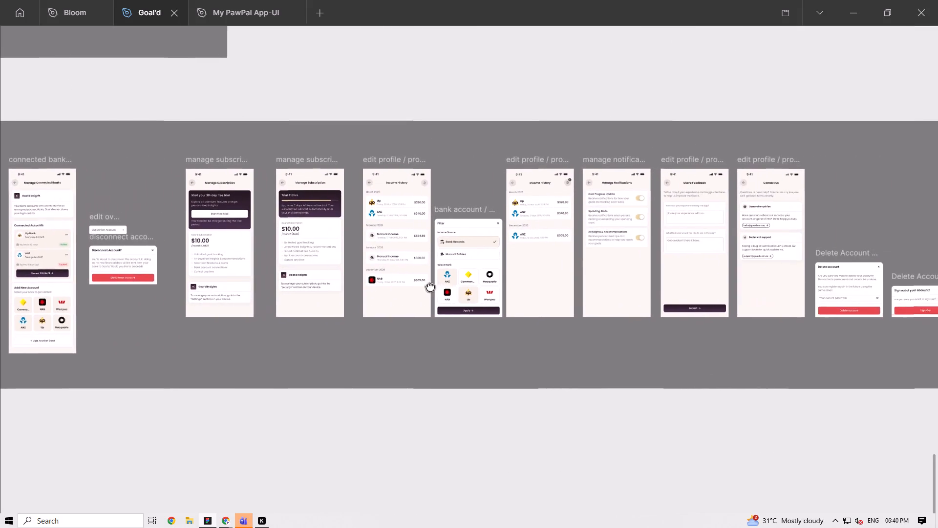
left_click_drag(430, 286, 624, 306)
key("alt+Tab")
scroll(580, 292, "up", 3)
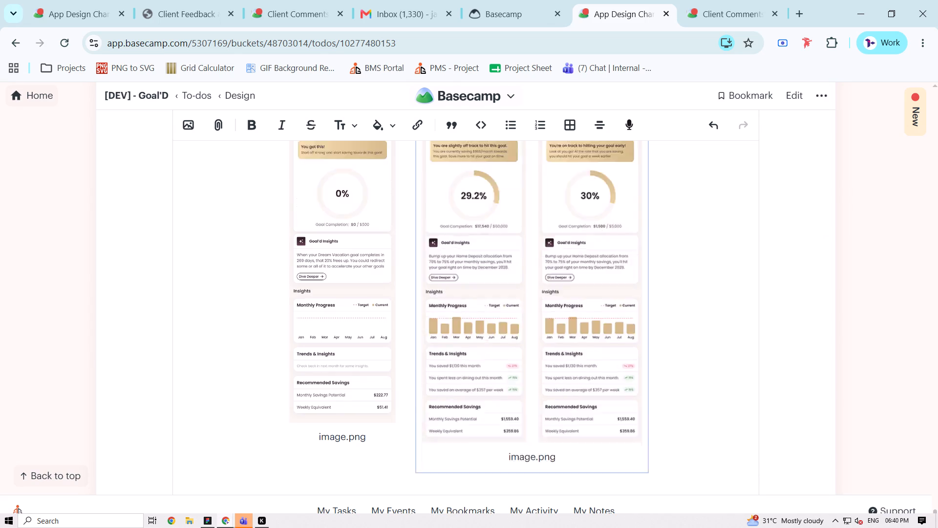
scroll(580, 292, "up", 19)
scroll(564, 287, "down", 4)
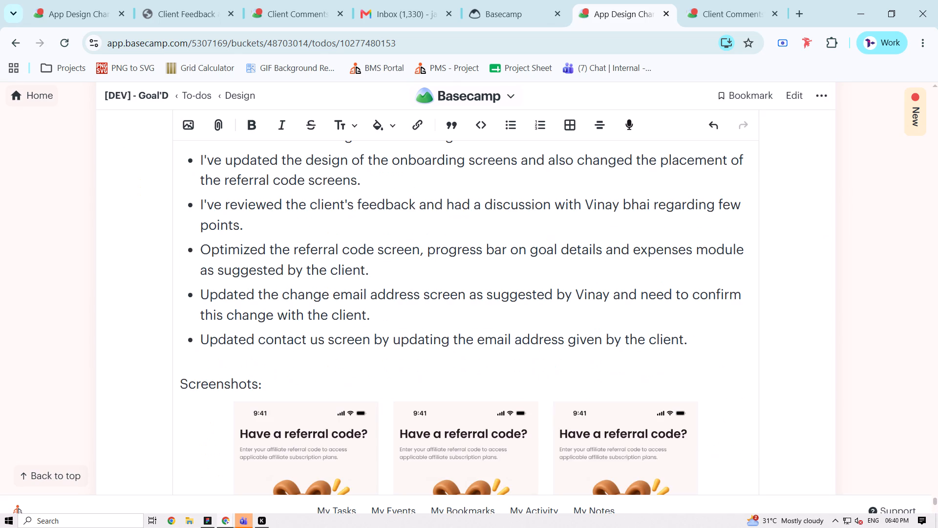
Copy the Contact us and both Change Email Address screens beside Figma's Profile section as one PNG and paste it into the Basecamp comment.
key("alt+Tab")
scroll(555, 327, "up", 11, "shift")
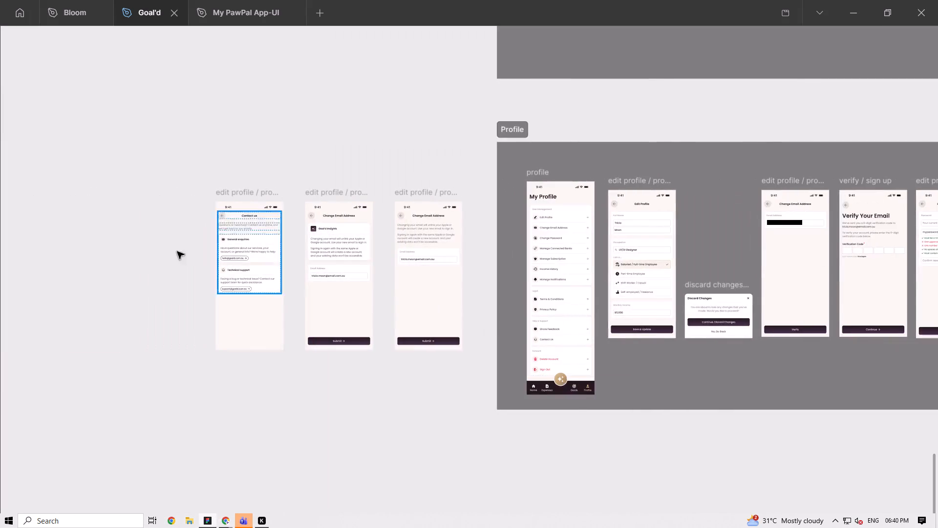
scroll(170, 245, "up", 2, "ctrl")
left_click(262, 164)
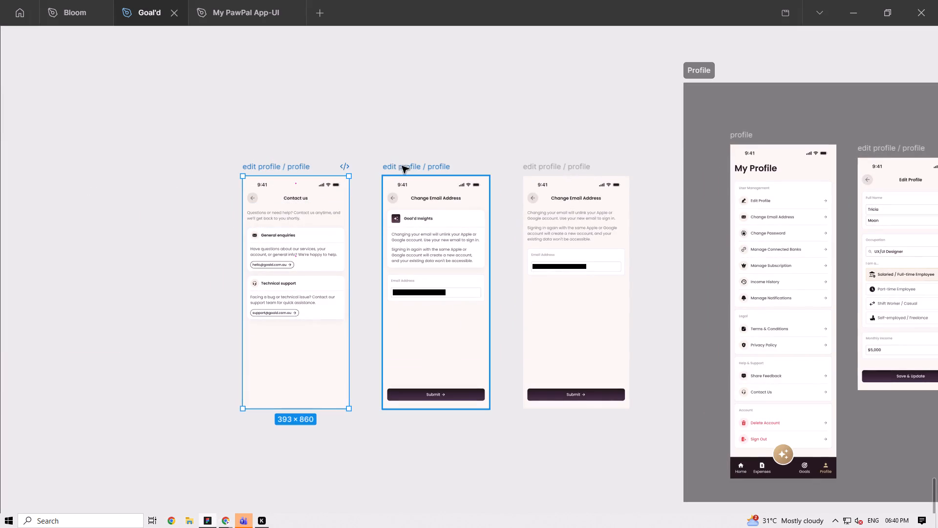
left_click(404, 166, "shift")
left_click(542, 161, "shift")
key("ctrl+shift+c")
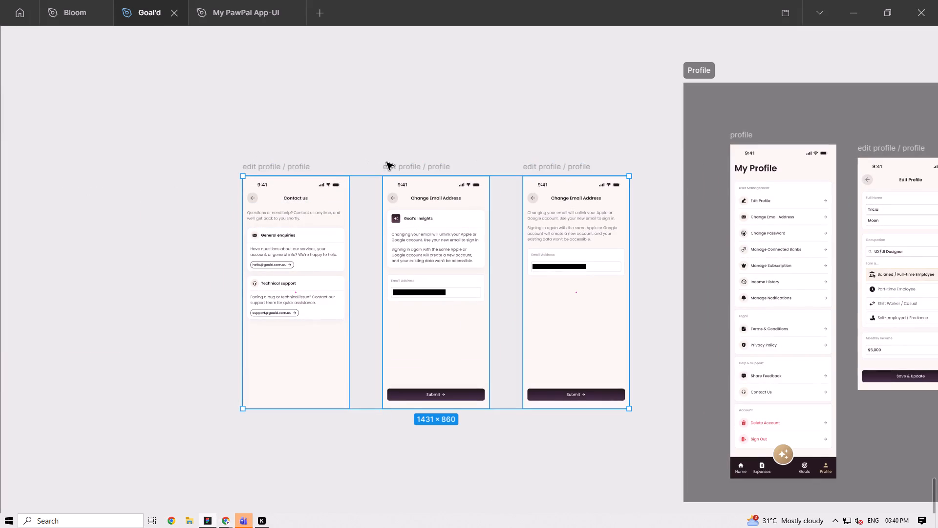
key("alt+Tab")
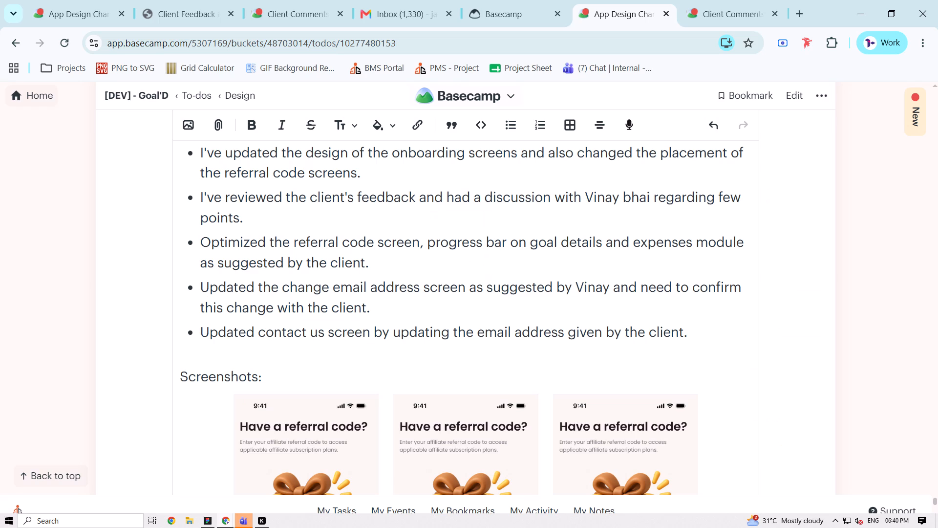
scroll(550, 191, "down", 19)
key("ctrl+v")
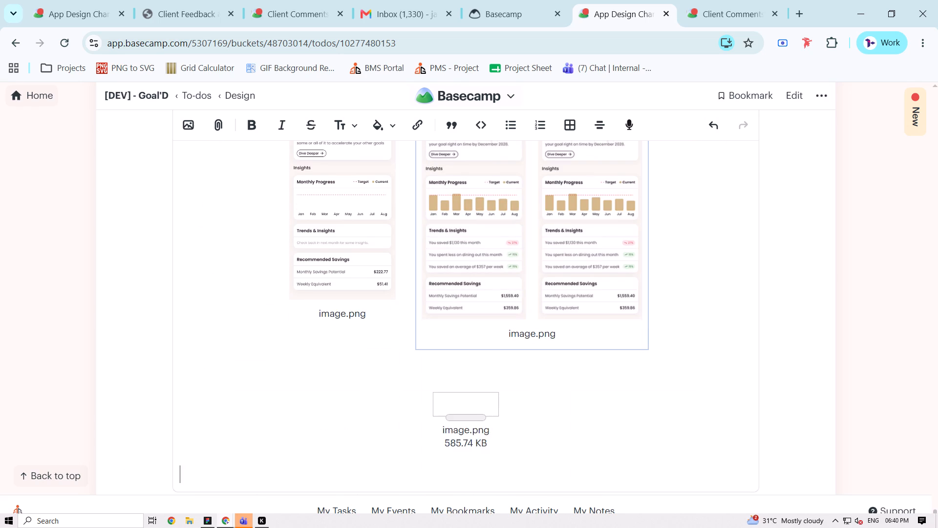
Review the draft comment against the to-do's earlier comments, including the client feedback and the previously posted screenshots.
scroll(555, 241, "up", 19)
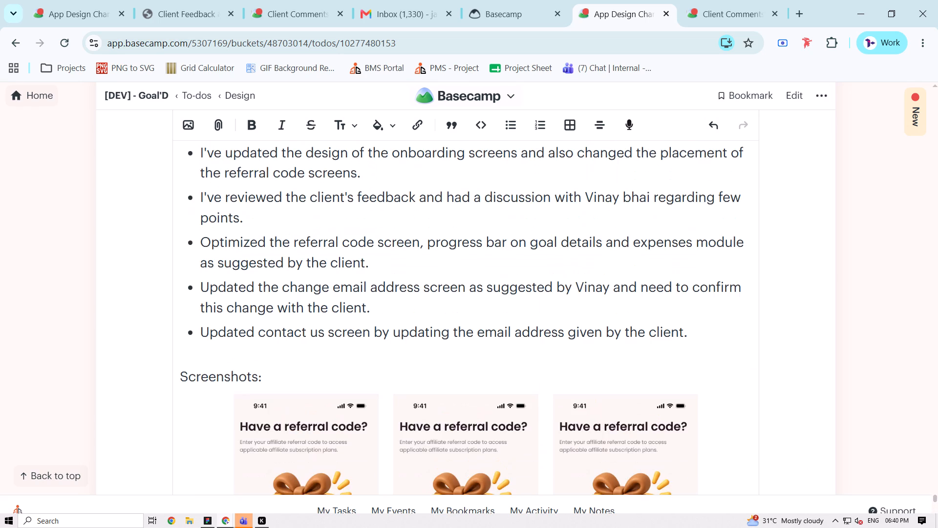
scroll(502, 269, "up", 1)
scroll(623, 311, "up", 12)
scroll(576, 256, "up", 6)
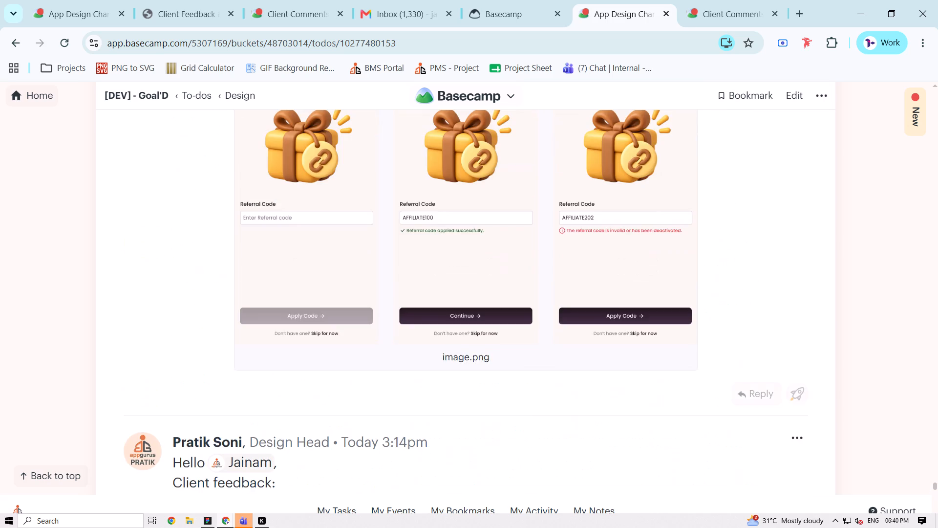
scroll(574, 254, "up", 5)
scroll(564, 235, "down", 12)
scroll(563, 233, "up", 6)
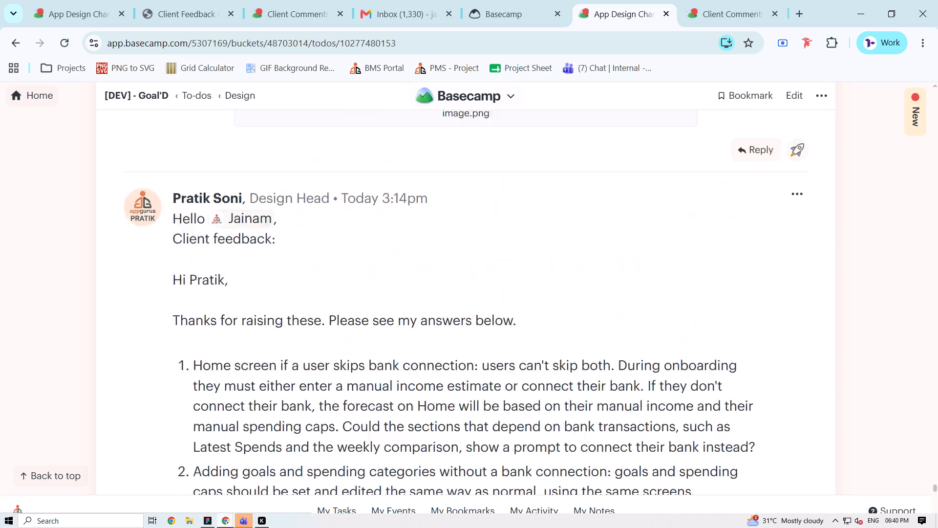
scroll(562, 233, "up", 5)
scroll(562, 233, "down", 8)
scroll(561, 233, "up", 4)
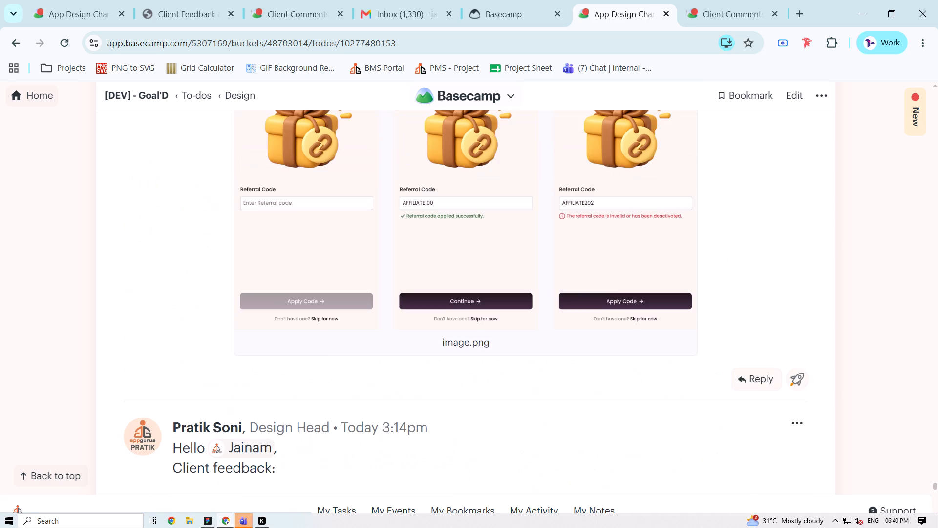
scroll(561, 234, "down", 20)
scroll(561, 234, "down", 1)
left_click(525, 290)
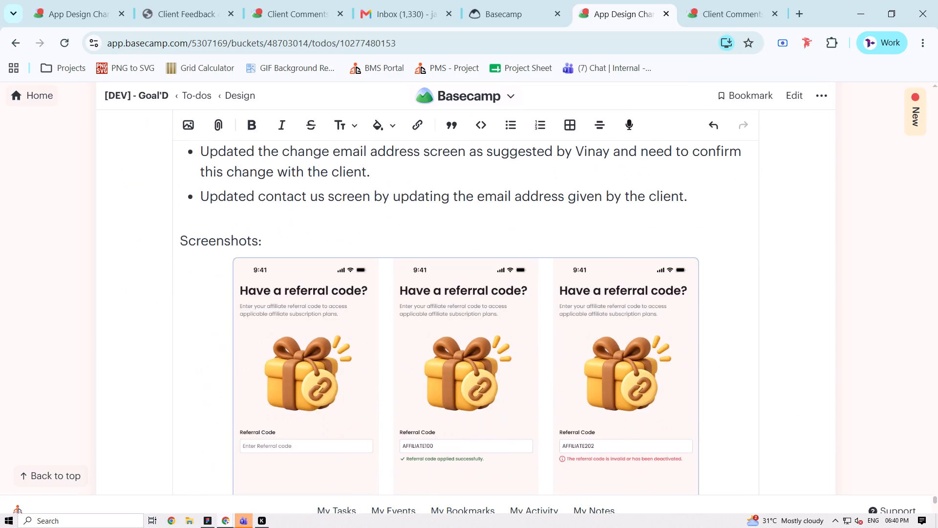
left_click(674, 278)
scroll(572, 291, "up", 17)
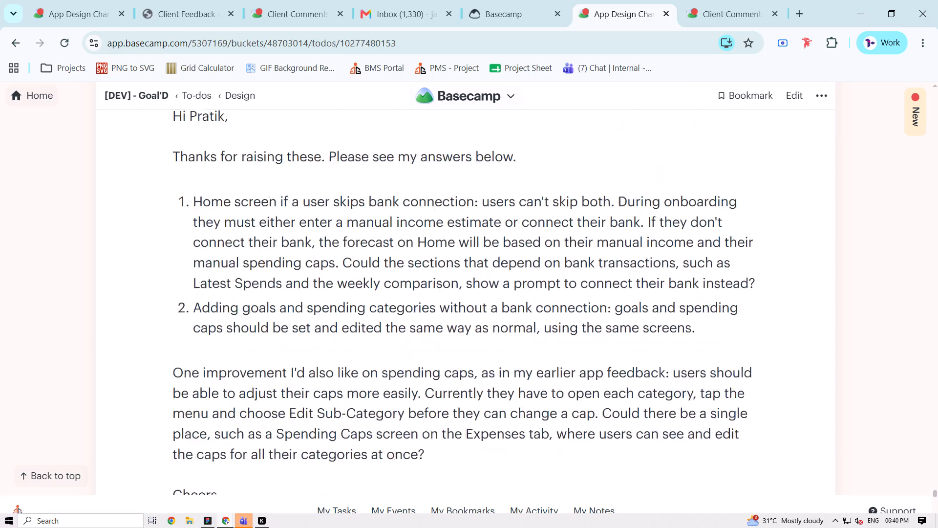
scroll(572, 291, "up", 17)
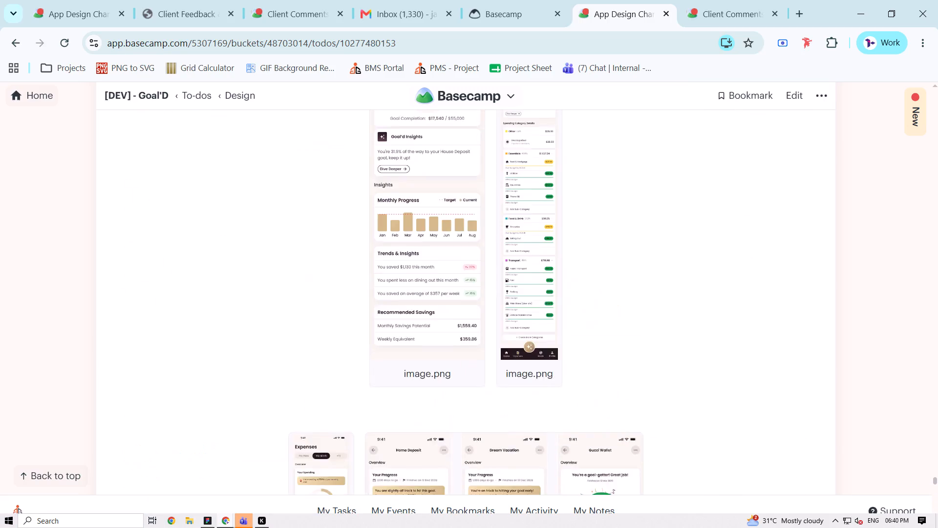
scroll(572, 291, "up", 15)
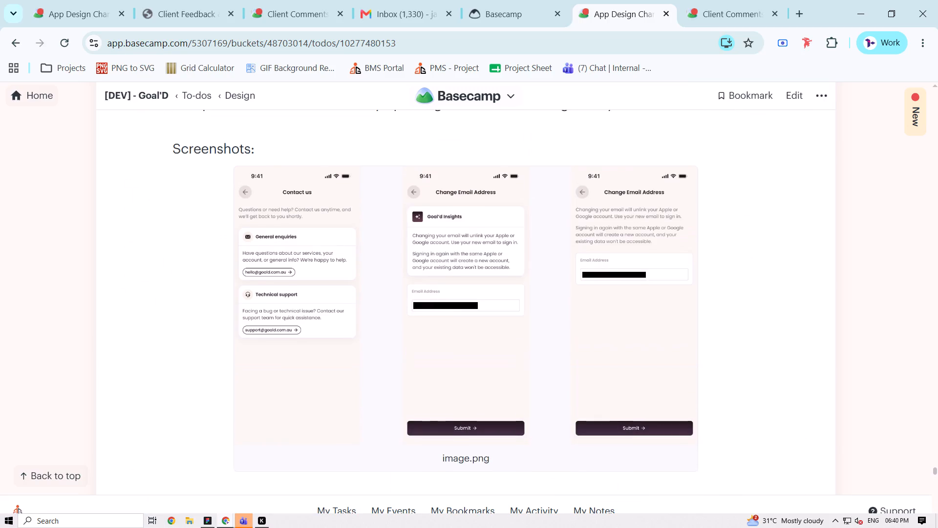
scroll(545, 267, "down", 20)
scroll(545, 267, "down", 8)
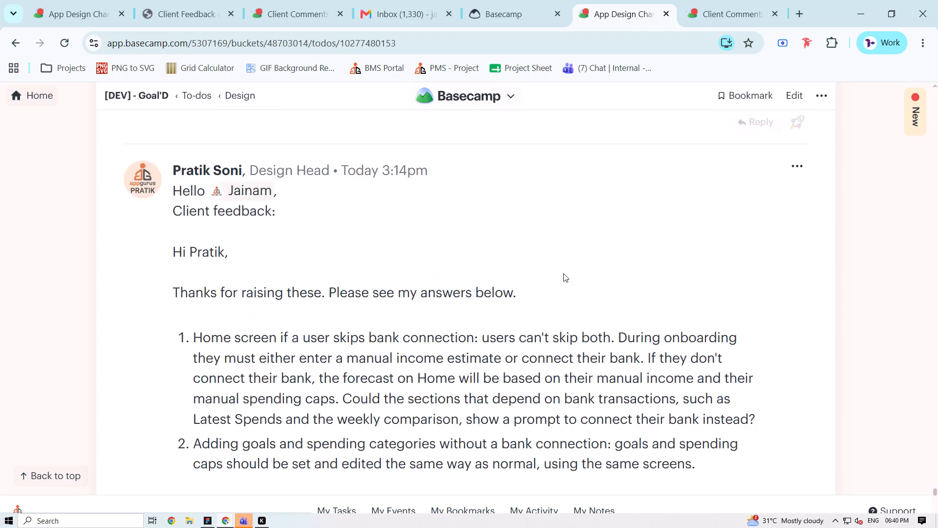
Delete the image of the Contact us and Change Email Address screens from the draft Basecamp comment.
scroll(563, 273, "down", 20)
scroll(563, 273, "down", 20)
scroll(563, 273, "down", 3)
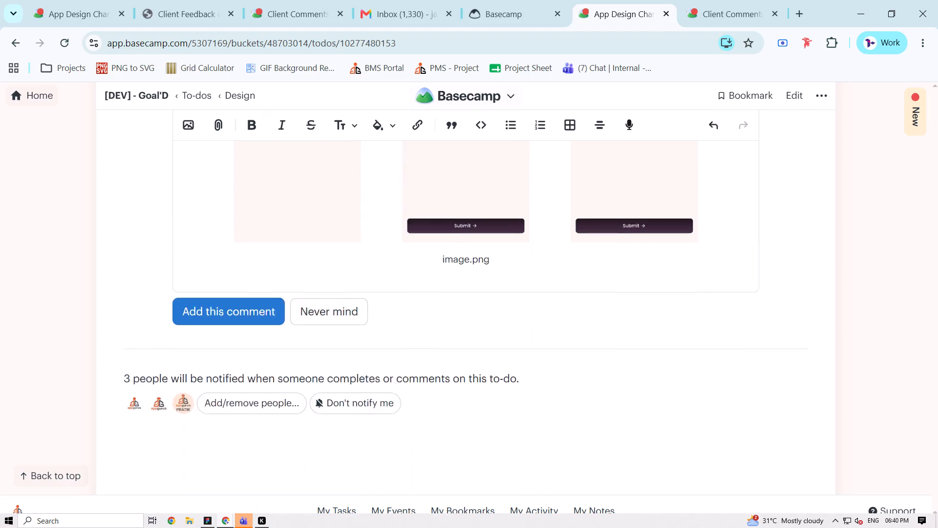
scroll(558, 273, "up", 6)
scroll(380, 358, "down", 3)
left_click(363, 334)
left_click(681, 196)
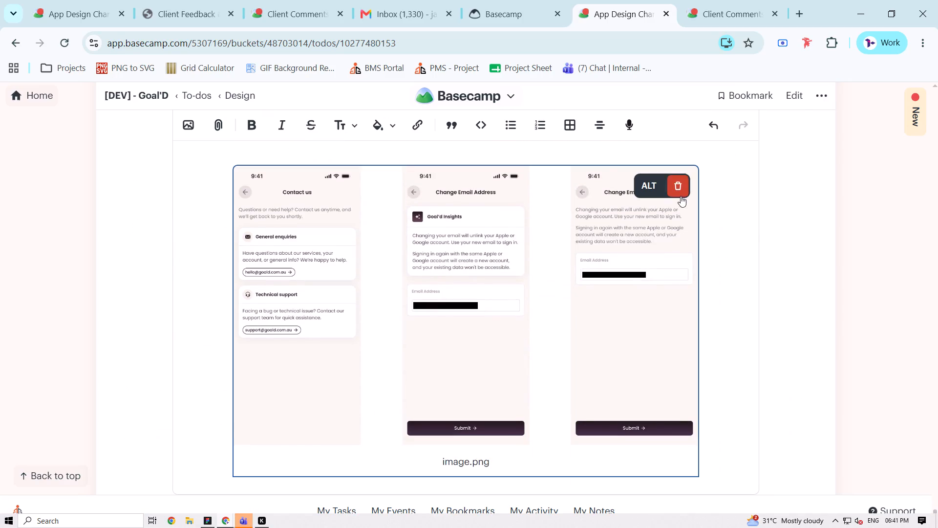
Examine Figma's Profile, Home and Onboarding sections, including the referral code and Secondary Profile Set Up screens, for bank connection and spending category designs.
key("alt+Tab")
left_click(55, 293, "ctrl")
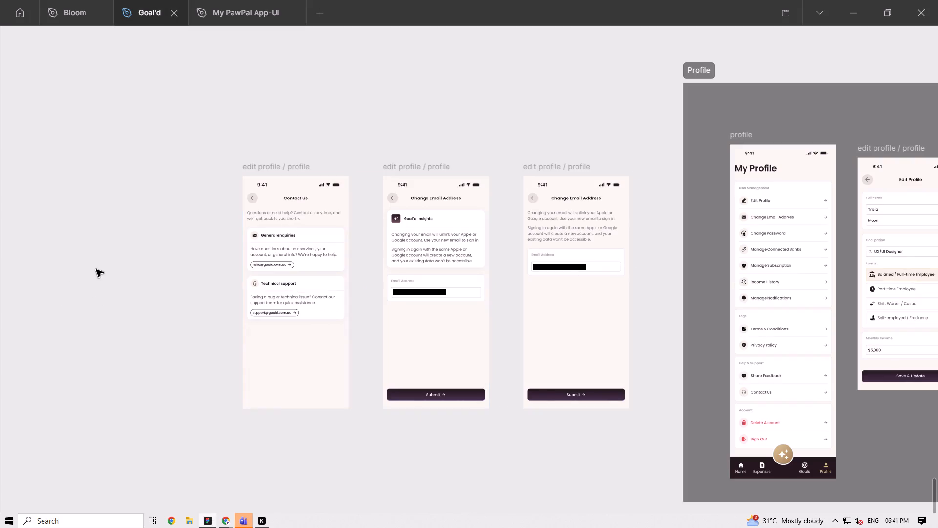
scroll(98, 270, "down", 5, "ctrl")
scroll(324, 270, "up", 5, "ctrl")
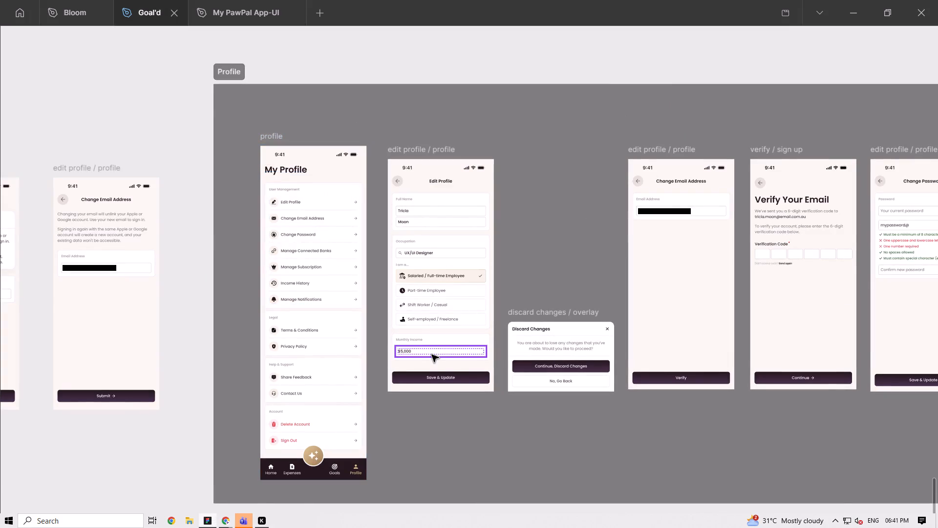
scroll(432, 355, "down", 6, "ctrl")
scroll(434, 313, "up", 6)
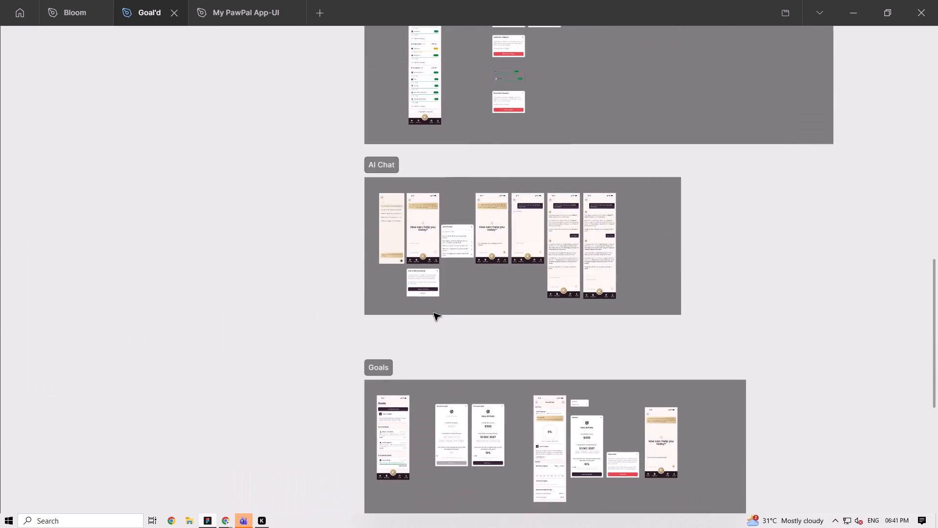
scroll(434, 313, "up", 5)
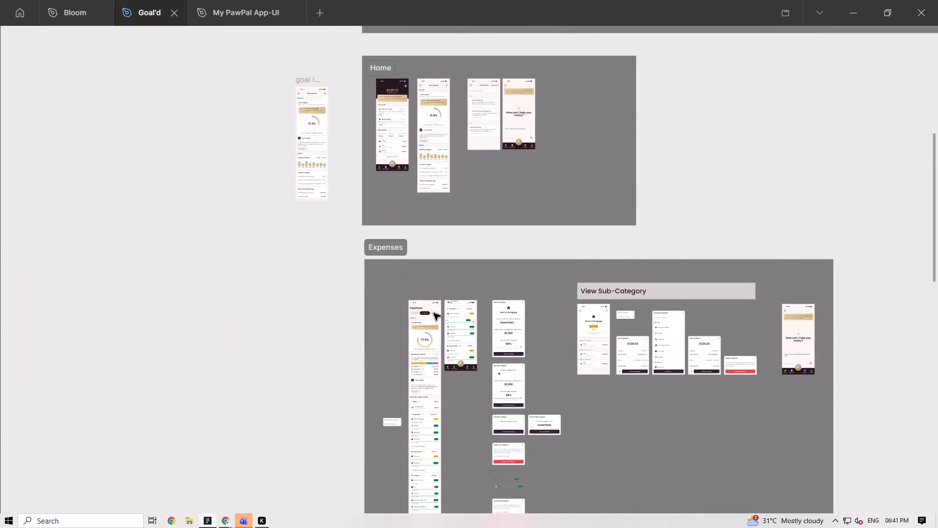
scroll(434, 313, "up", 3)
scroll(479, 203, "up", 2)
scroll(499, 165, "up", 4, "ctrl")
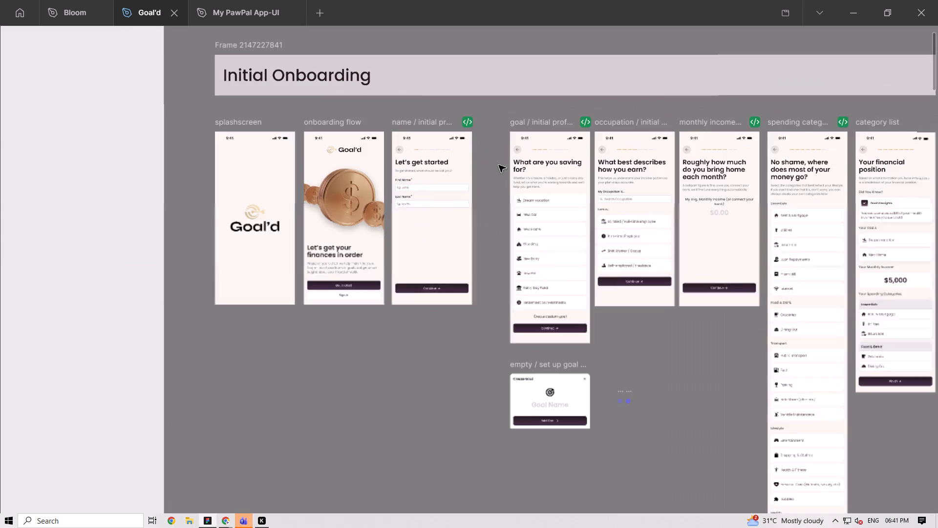
scroll(447, 175, "down", 4, "shift")
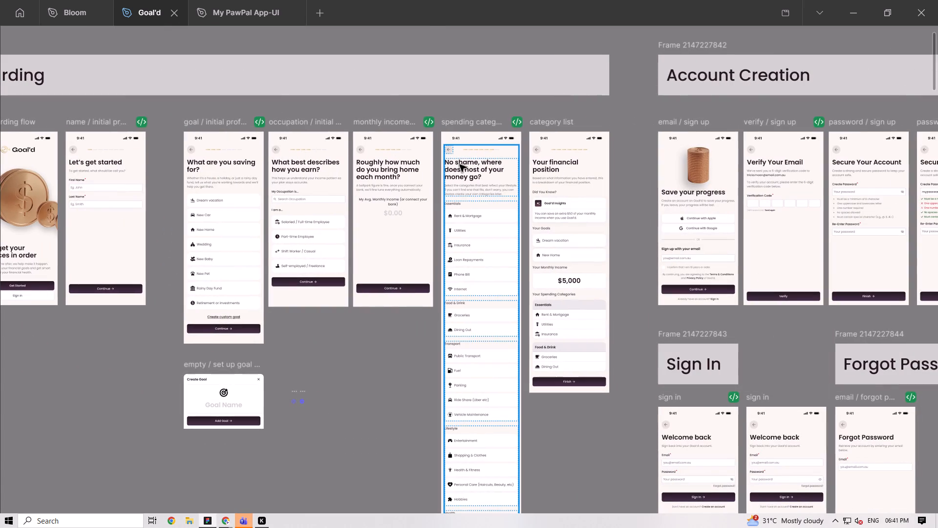
scroll(460, 165, "down", 7, "shift")
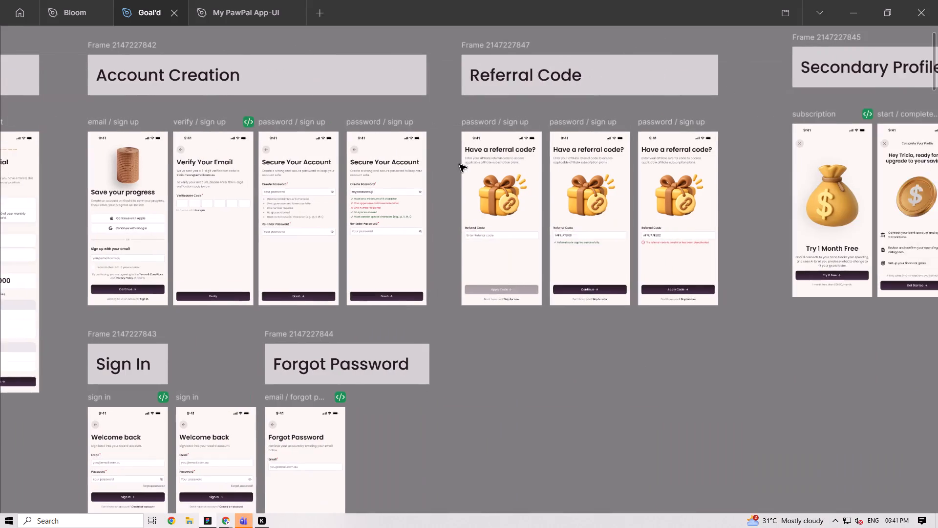
scroll(460, 165, "down", 9, "shift")
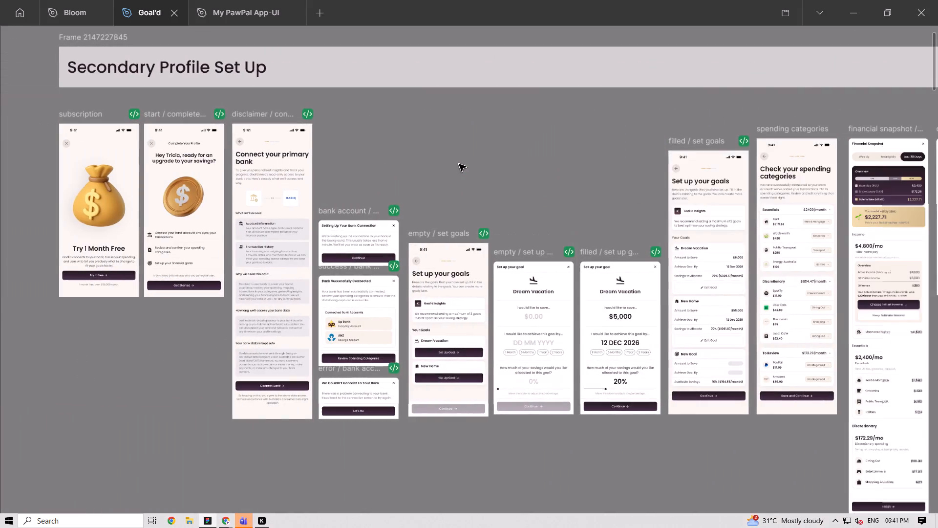
scroll(459, 164, "down", 4, "shift")
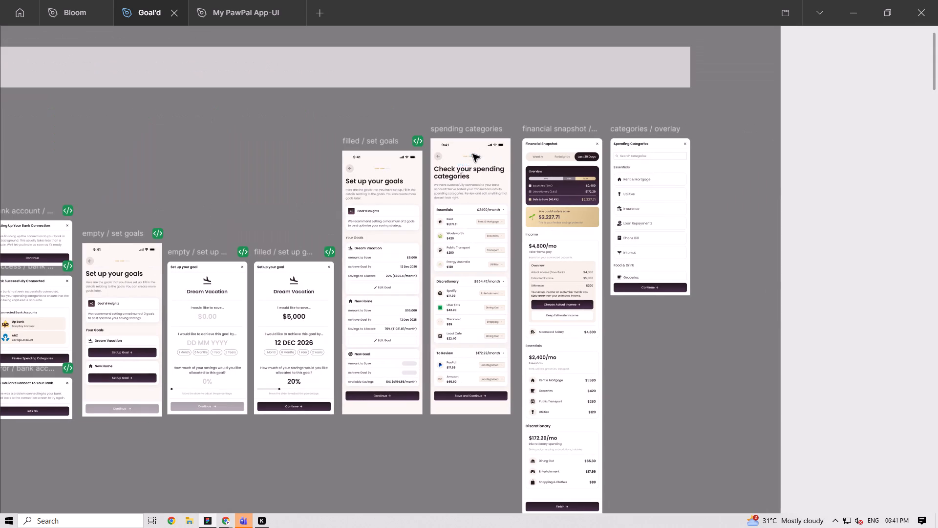
left_click(462, 126)
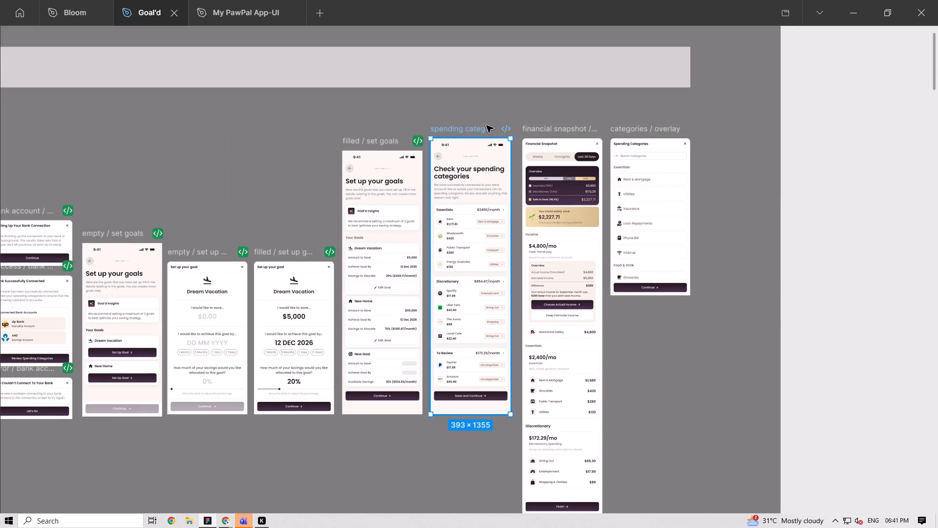
scroll(661, 154, "down", 4, "ctrl")
scroll(454, 198, "down", 3, "ctrl")
scroll(455, 199, "up", 1, "ctrl")
scroll(455, 199, "down", 2, "ctrl")
Open the Goal'd file's Archive page in Figma and fit all its frames in view.
key("ctrl+backslash")
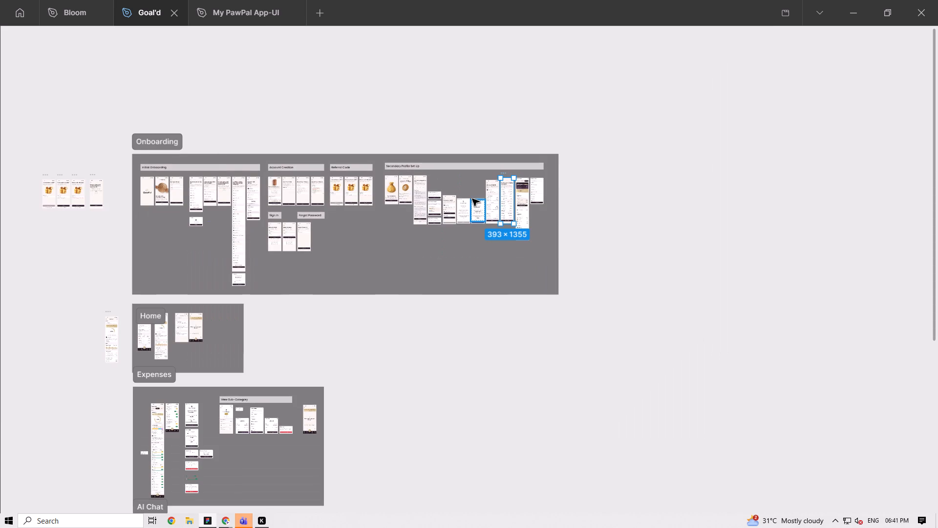
left_click(77, 187)
key("ctrl+backslash")
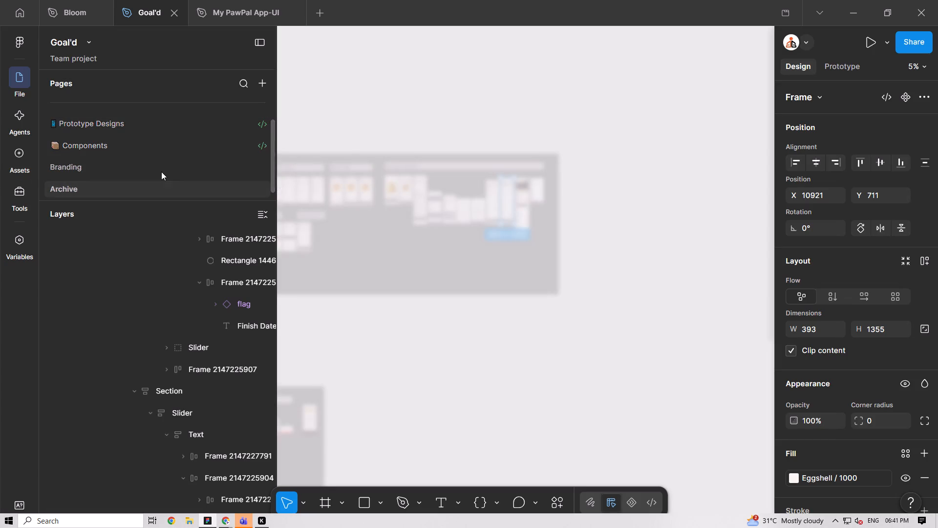
key("shift+exclam")
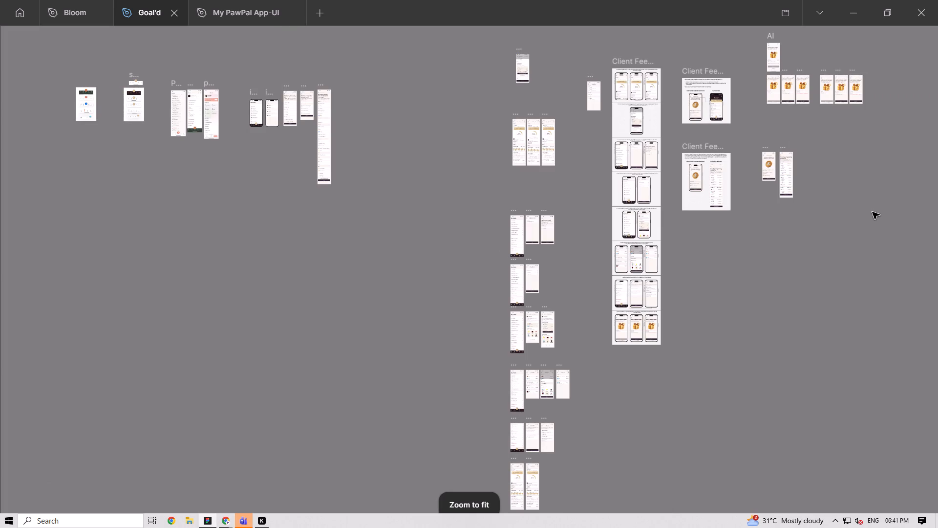
Copy the Client Feedback & Review board with the Spending Categories screen as PNG and paste it on a separate line in the Basecamp comment.
left_click(870, 244)
key("space")
key("space")
key("space")
key("space")
key("space")
key("space")
key("space")
left_click_drag(806, 244, 667, 298)
scroll(619, 215, "up", 4, "ctrl")
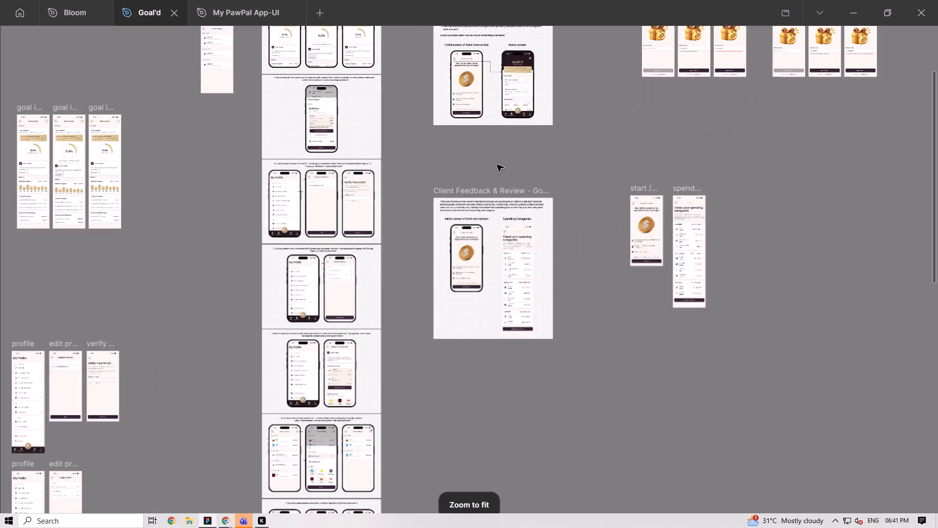
left_click(469, 191)
key("ctrl+shift+c")
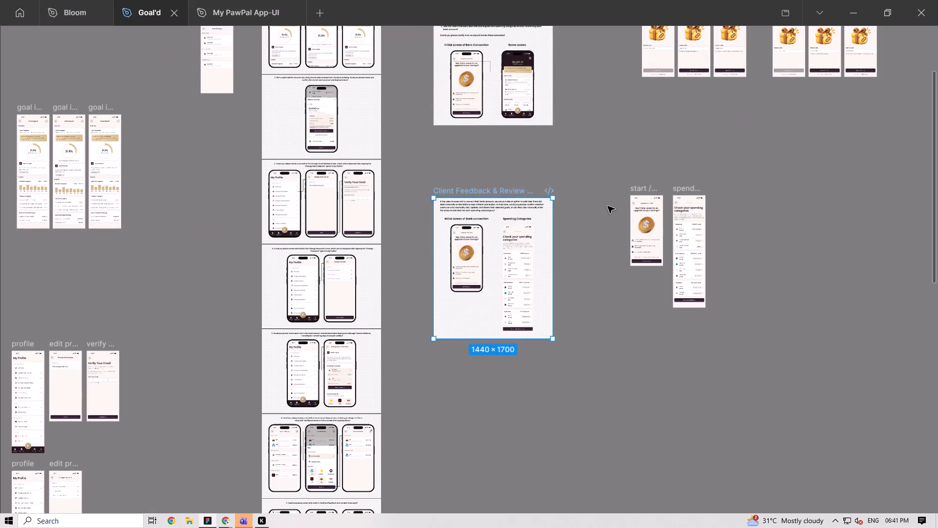
key("alt+Tab")
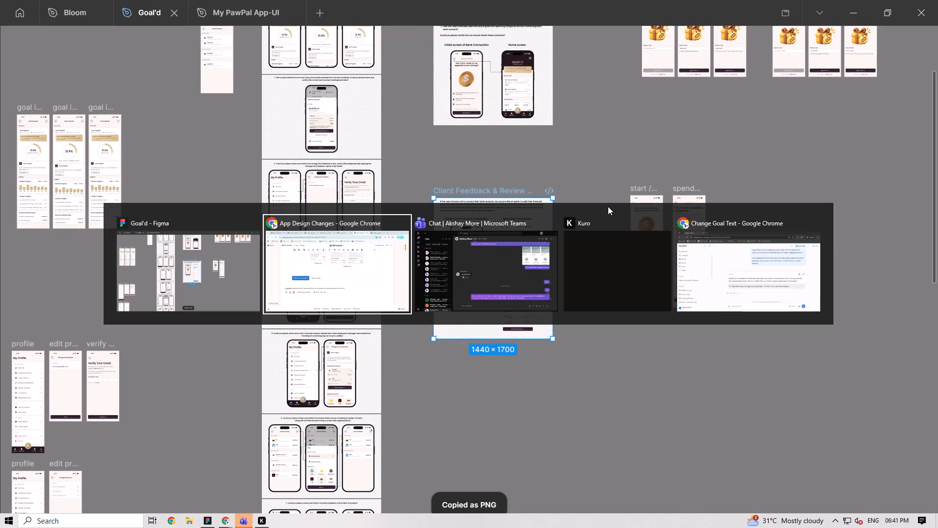
key("ctrl+v")
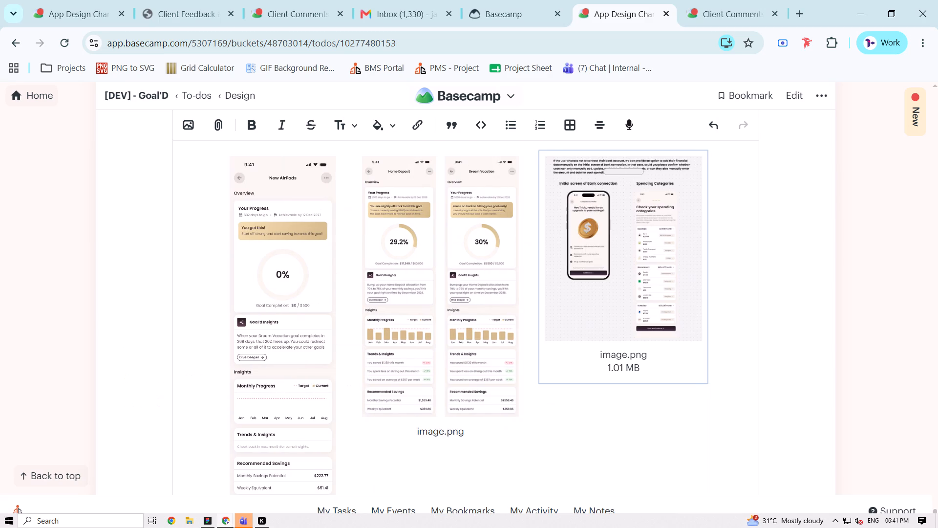
key("ctrl+z")
key("Return")
key("Return")
key("ctrl+v")
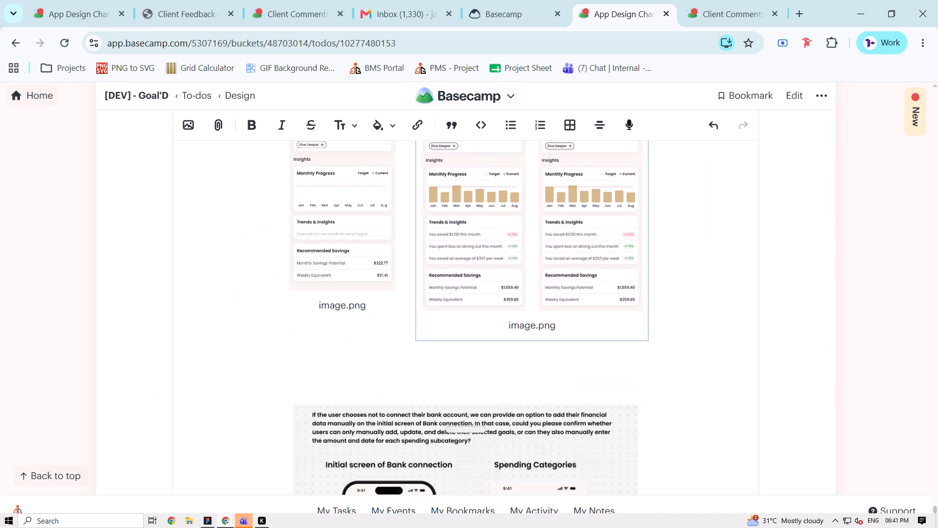
Copy the Client Feedback & Review board with the Home screen from Figma as PNG and paste it below the previous board in the Basecamp comment.
key("Return")
key("Return")
key("alt+Tab")
scroll(403, 97, "up", 2)
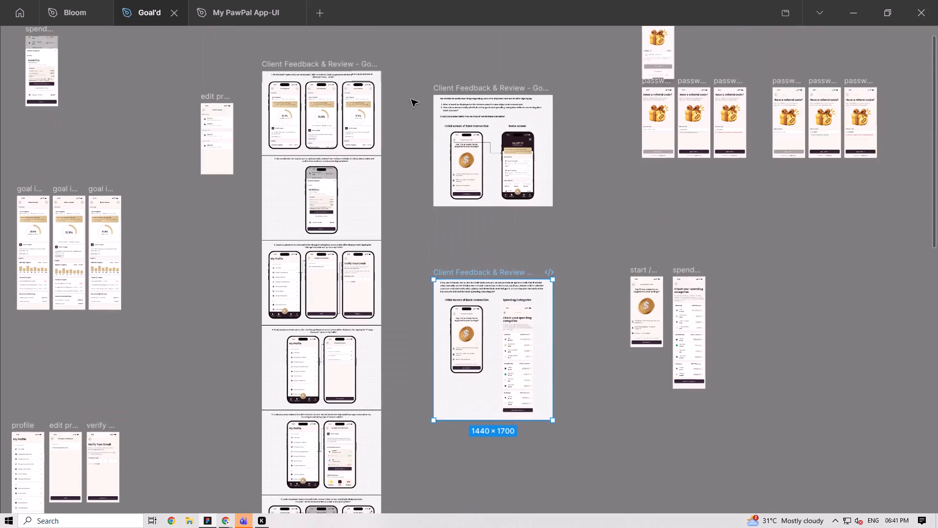
left_click(479, 167)
key("ctrl+shift+c")
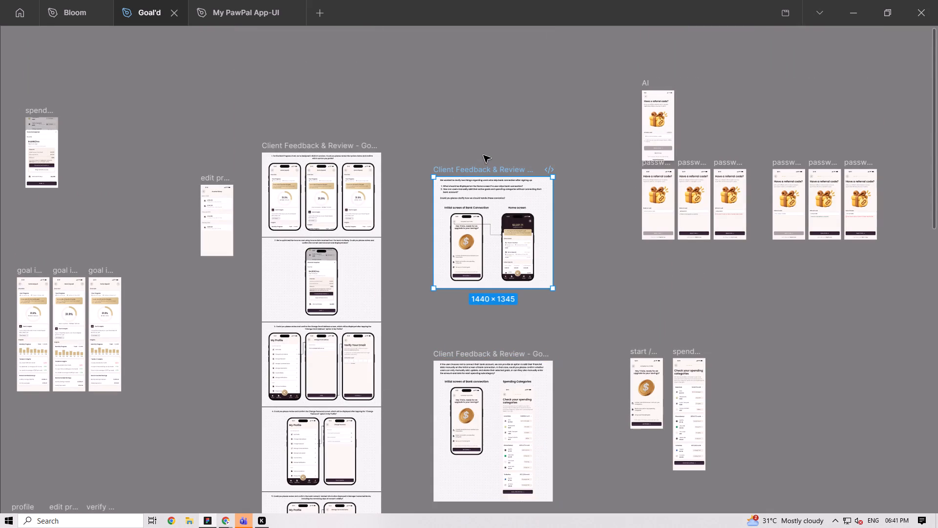
key("alt+Tab")
scroll(525, 144, "down", 2)
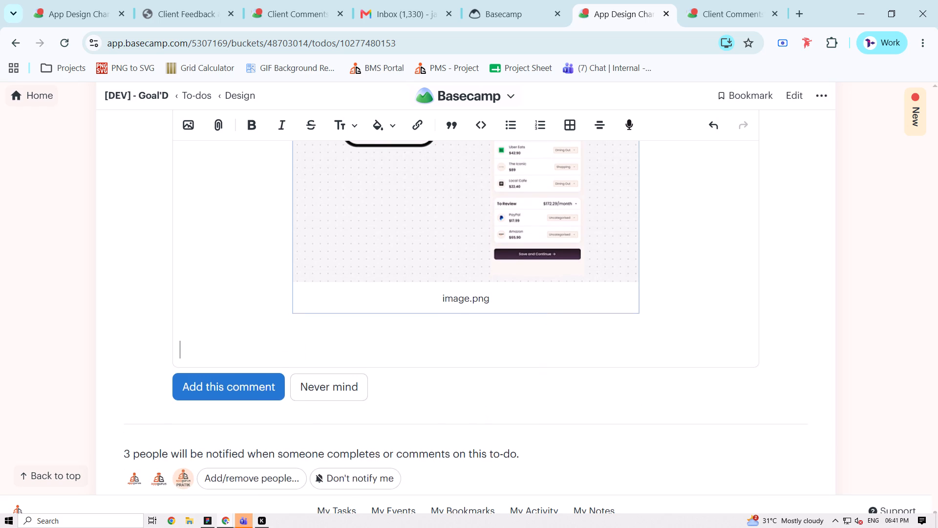
key("ctrl+v")
Replace the comment's bullet list with the single bullet "I've received the client's feedback received today.".
scroll(500, 178, "up", 7)
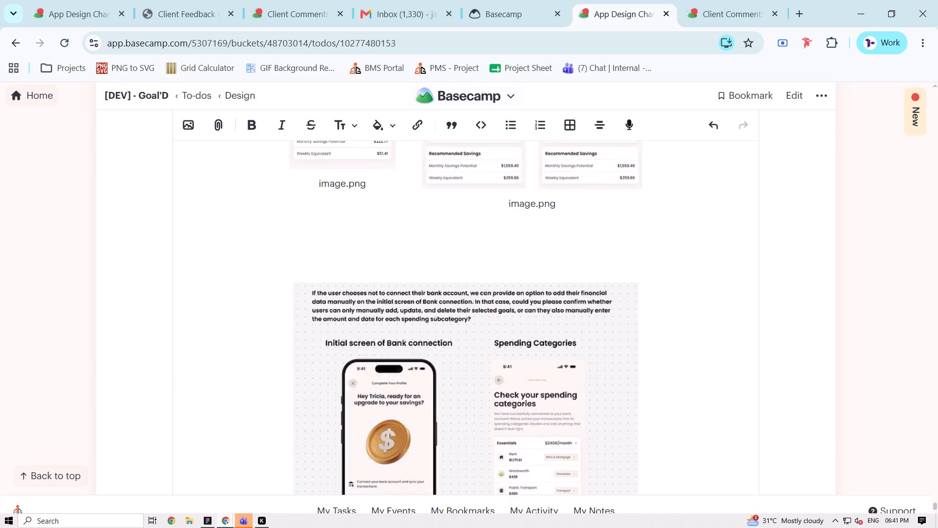
scroll(515, 226, "up", 19)
scroll(514, 235, "down", 3)
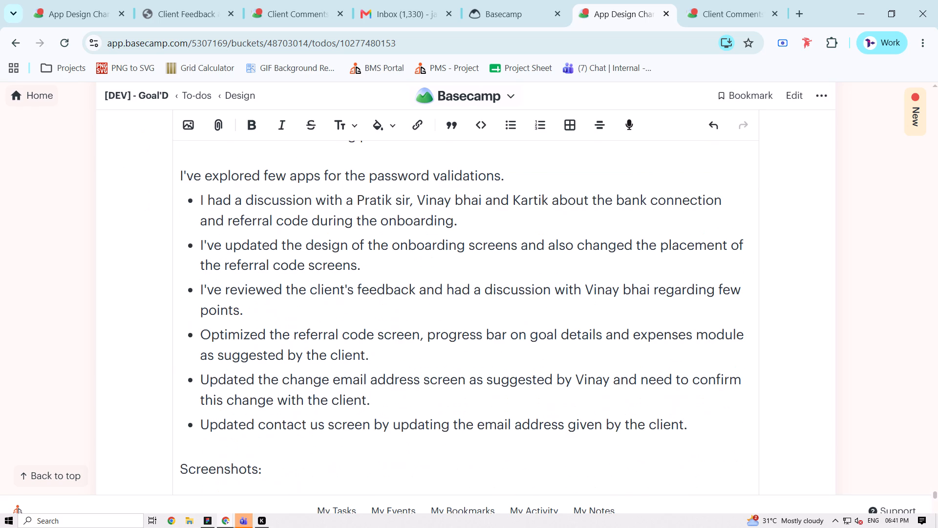
left_click(685, 425)
left_click_drag(690, 427, 196, 206)
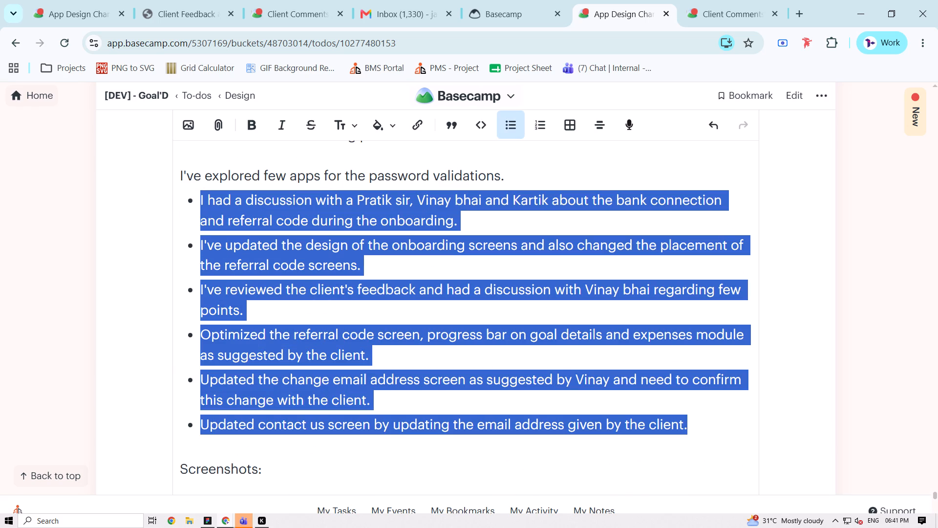
left_click_drag(196, 206, 196, 205)
type("I've received the client's dee=")
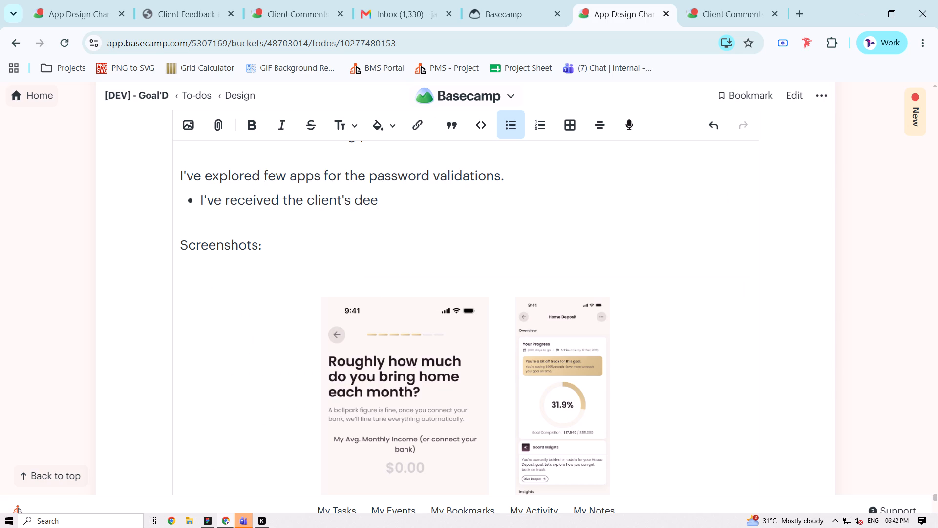
key("BackSpace")
key("BackSpace")
key("BackSpace")
key("BackSpace")
type("feeda")
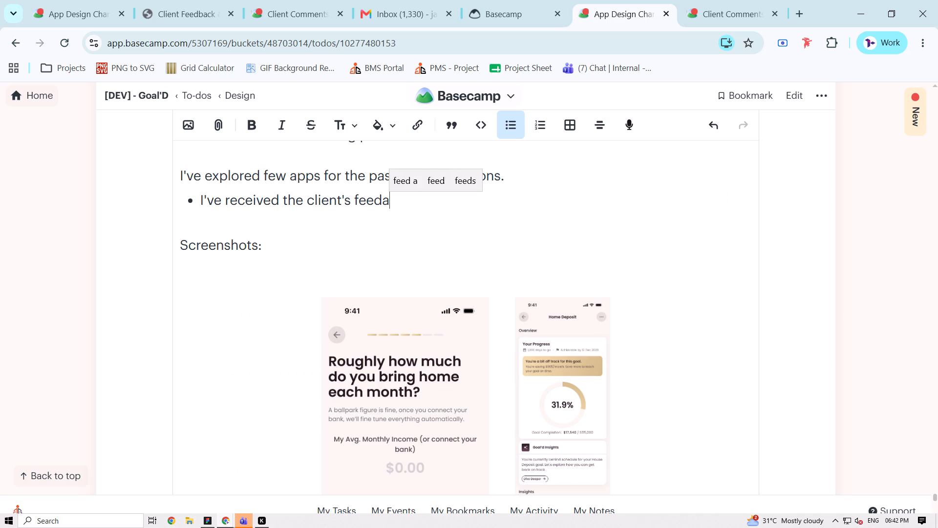
key("BackSpace")
type("back")
key("space")
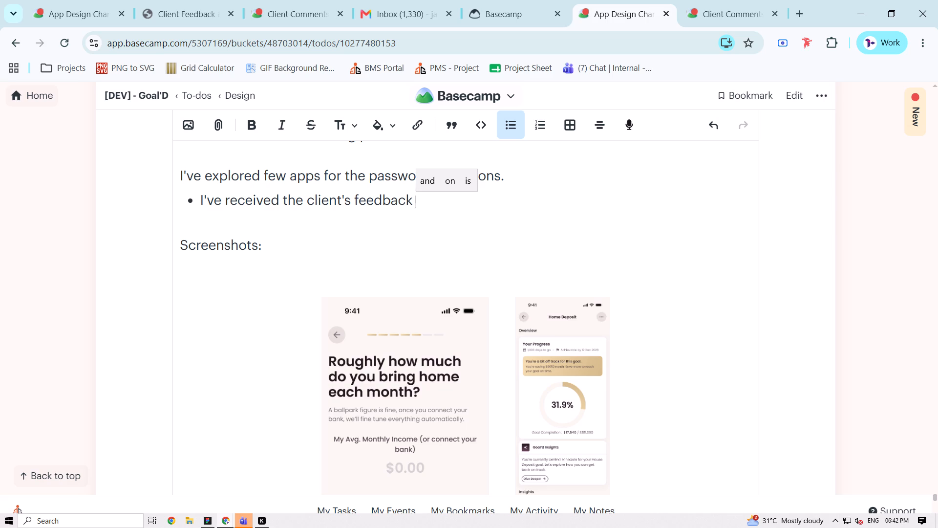
type("today")
key("BackSpace")
key("BackSpace")
key("BackSpace")
key("BackSpace")
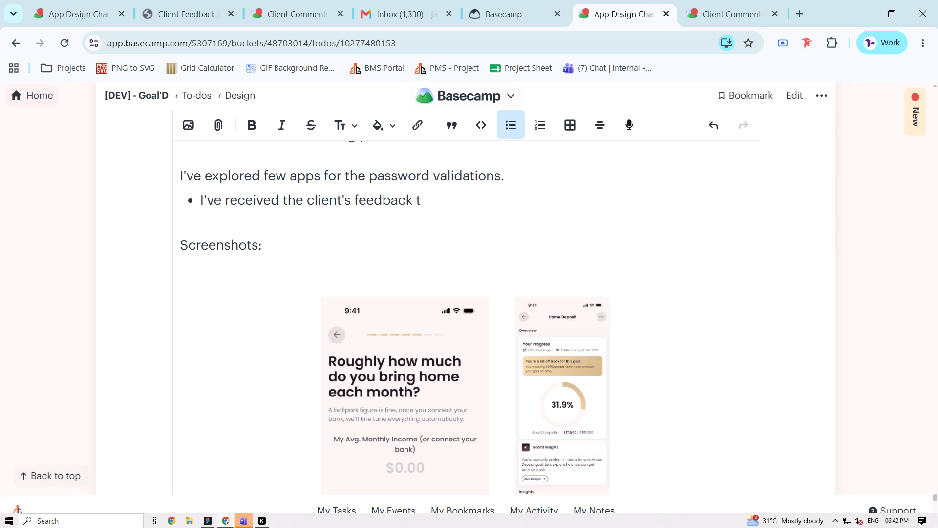
key("BackSpace")
type("received today.")
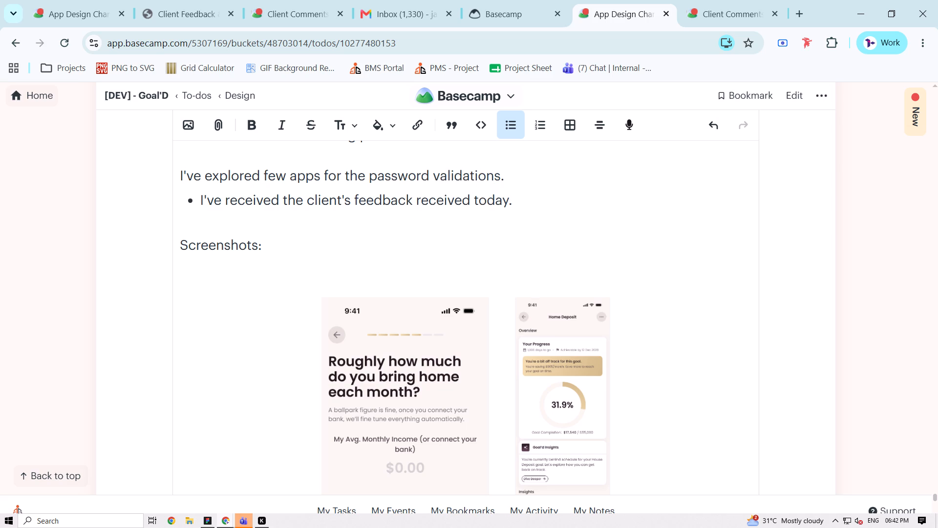
key("apostrophe")
key("Return")
key("BackSpace")
key("BackSpace")
Duplicate the client feedback sentence as a second bullet in the comment.
key("Return")
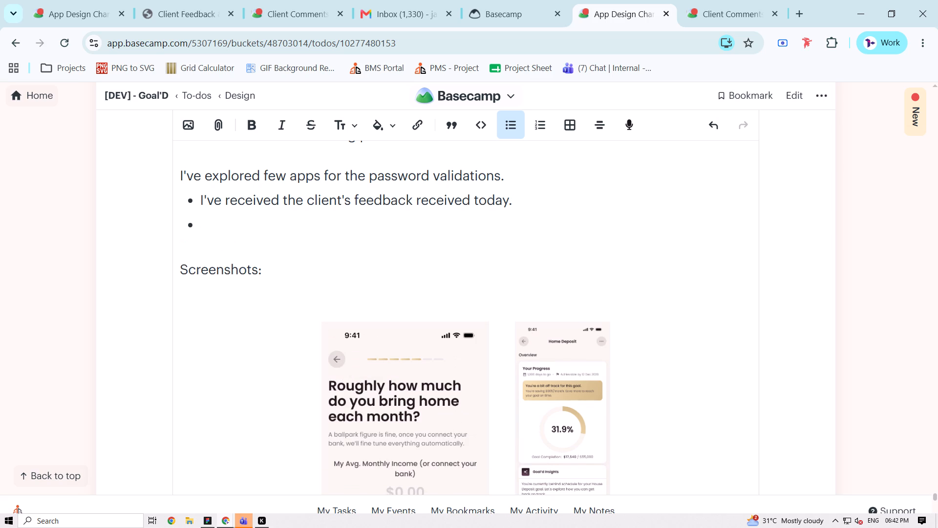
left_click_drag(515, 199, 202, 177)
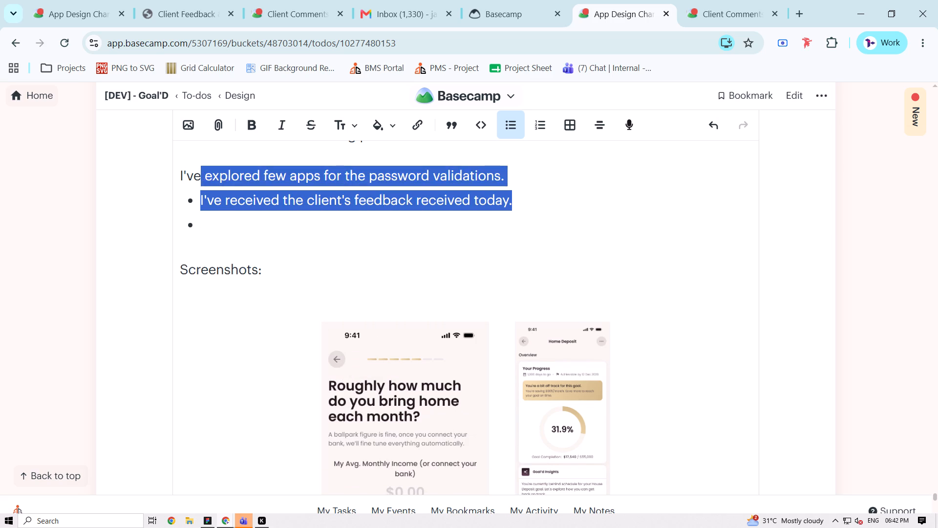
left_click_drag(202, 177, 199, 204)
key("ctrl+c")
left_click(218, 236)
left_click(225, 225)
key("ctrl+v")
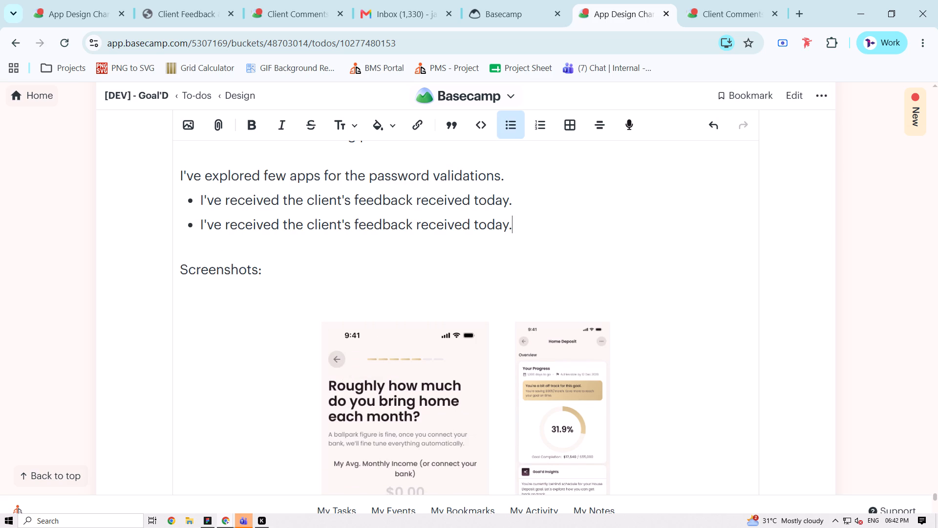
Rewrite the first bullet of the comment as "I've reviewed few points from the yesterday's client feedback and discussed with".
left_click_drag(513, 203, 233, 206)
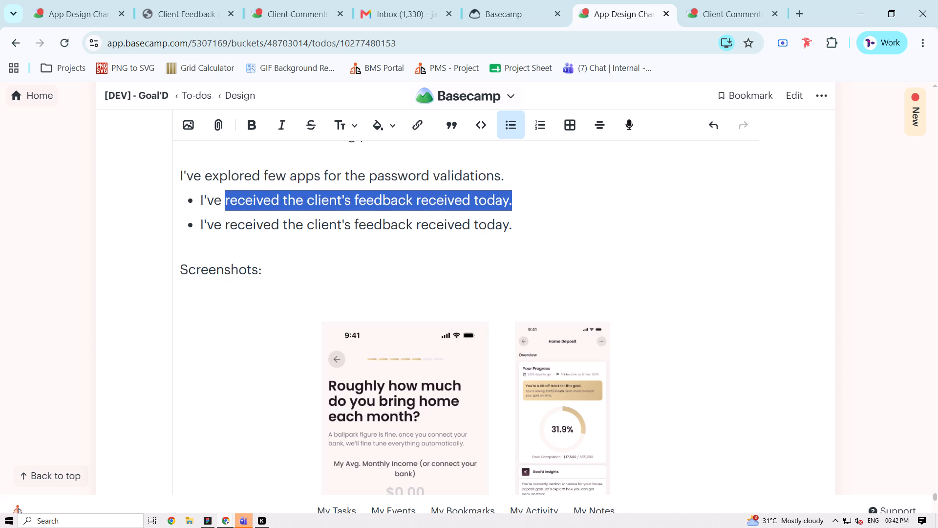
left_click_drag(233, 206, 231, 208)
type("re")
key("BackSpace")
key("BackSpace")
type("ee")
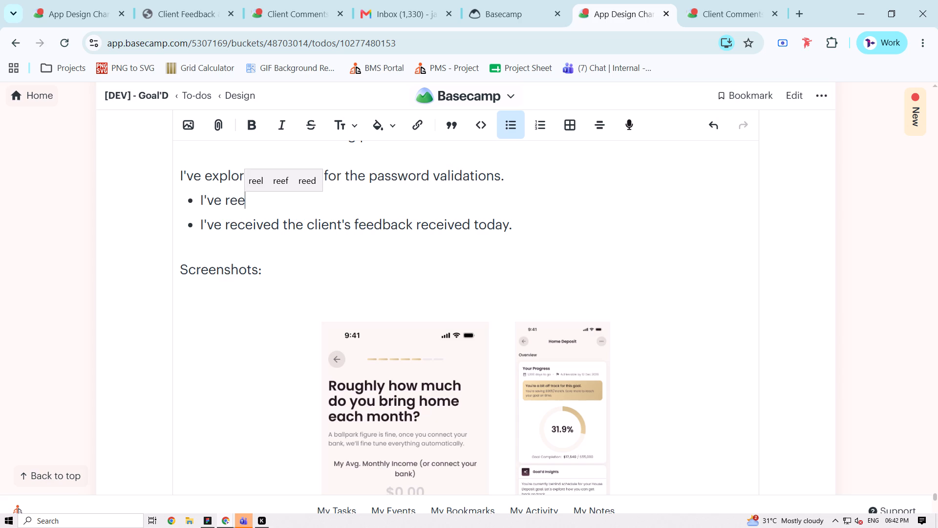
key("BackSpace")
type("viewed few poijt")
key("BackSpace")
key("BackSpace")
type("nts in the client")
key("BackSpace")
key("BackSpace")
key("BackSpace")
key("BackSpace")
key("BackSpace")
key("BackSpace")
key("BackSpace")
key("BackSpace")
key("BackSpace")
key("BackSpace")
key("BackSpace")
key("BackSpace")
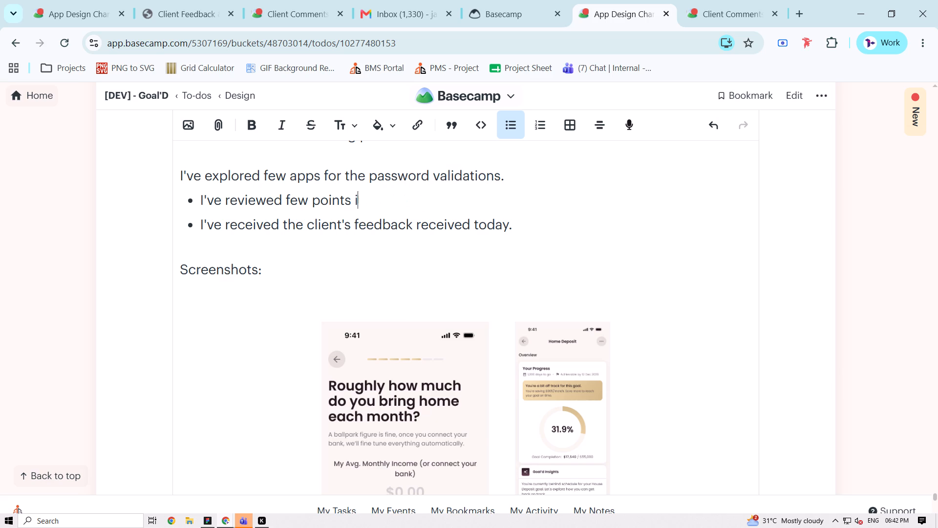
key("BackSpace")
type("from the xc")
key("BackSpace")
key("BackSpace")
key("c")
key("BackSpace")
type("yesterday's client feedback and discussed with")
key("space")
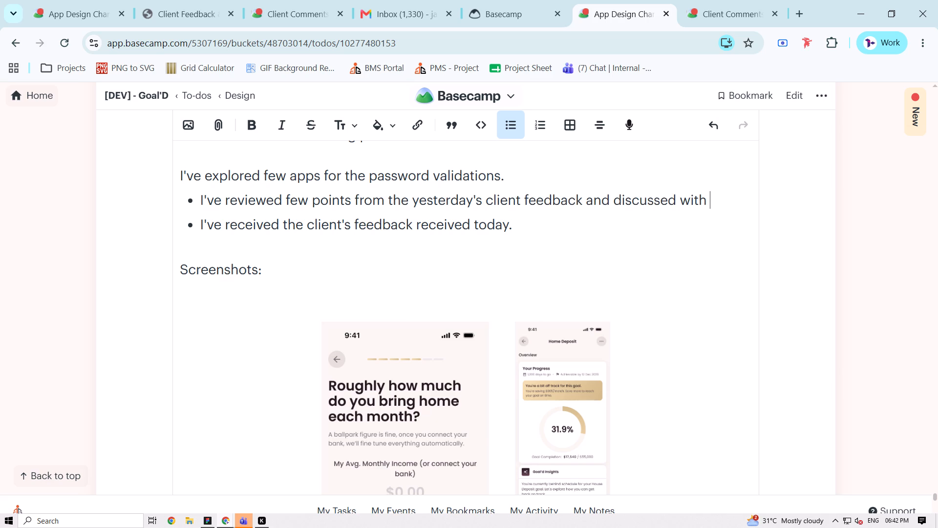
Complete the first bullet with the names "Sahil, Kartik, Vinay bhai, and Pratik sir.".
type("Sahil, Karikr")
key("BackSpace")
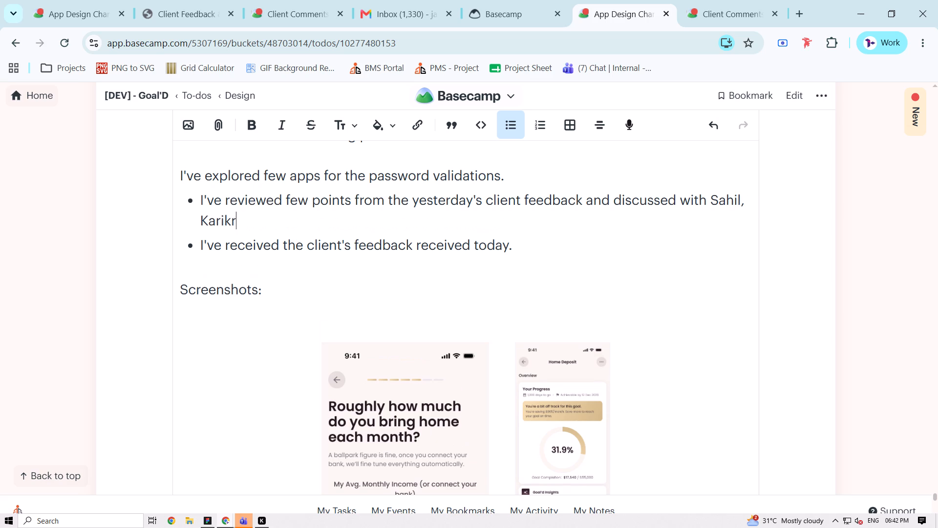
key("BackSpace")
key("BackSpace")
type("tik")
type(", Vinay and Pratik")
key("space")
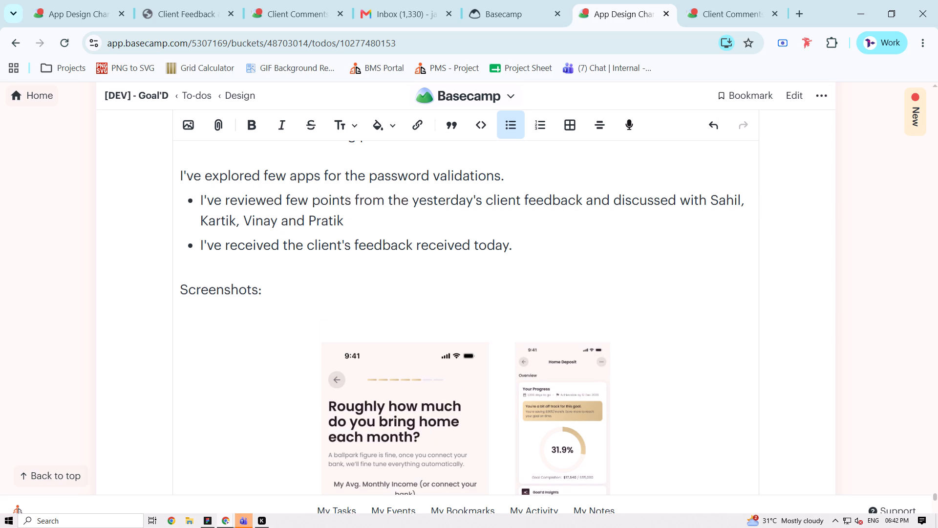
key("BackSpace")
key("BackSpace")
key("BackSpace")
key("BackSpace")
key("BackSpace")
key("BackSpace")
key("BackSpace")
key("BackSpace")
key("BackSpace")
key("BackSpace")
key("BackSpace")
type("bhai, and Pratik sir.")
Add a bullet below starting "Had a" and move the text from "discussed with" through "Pratik sir." into it from the first bullet.
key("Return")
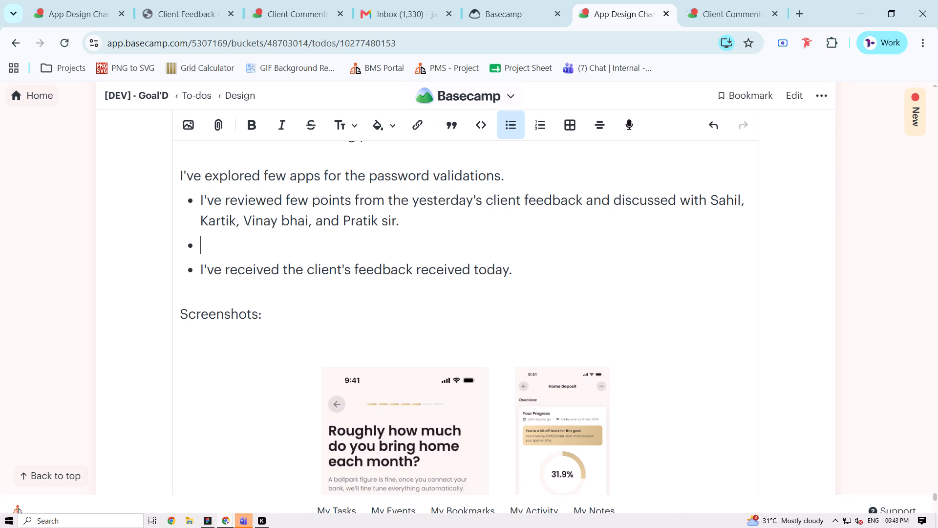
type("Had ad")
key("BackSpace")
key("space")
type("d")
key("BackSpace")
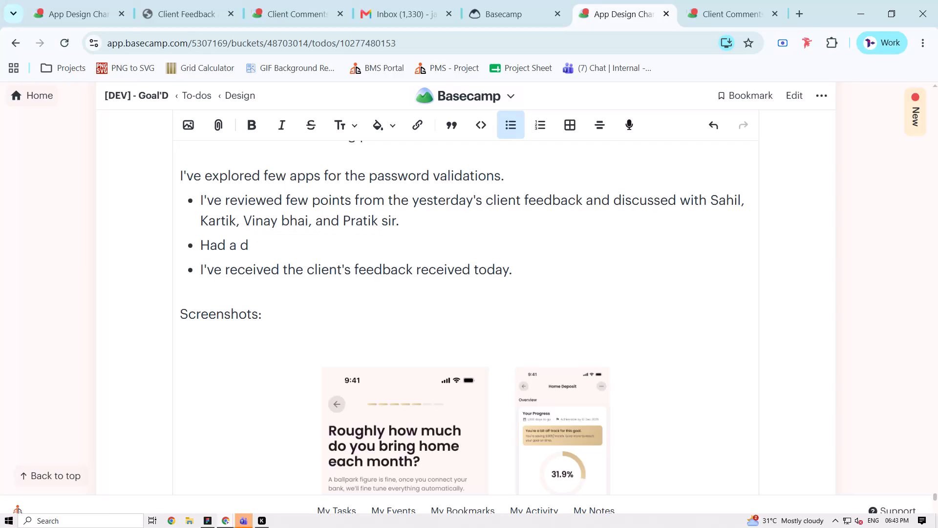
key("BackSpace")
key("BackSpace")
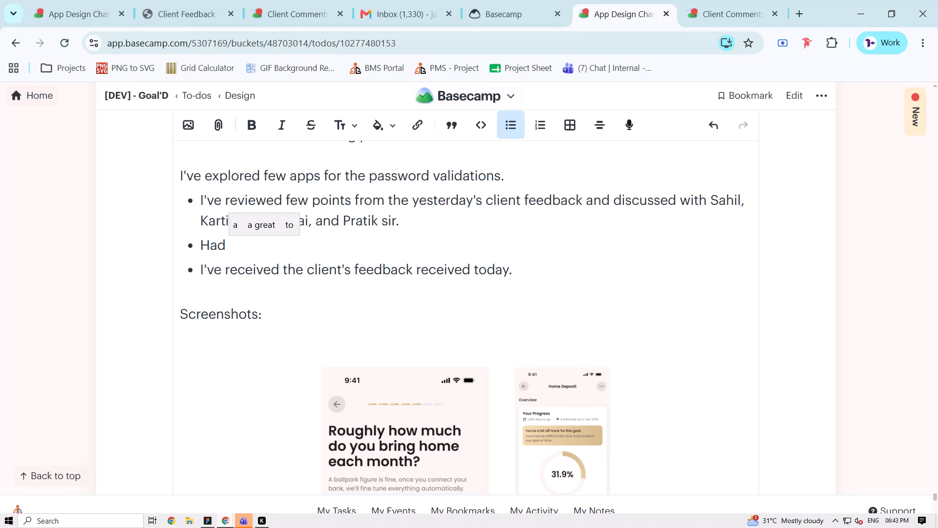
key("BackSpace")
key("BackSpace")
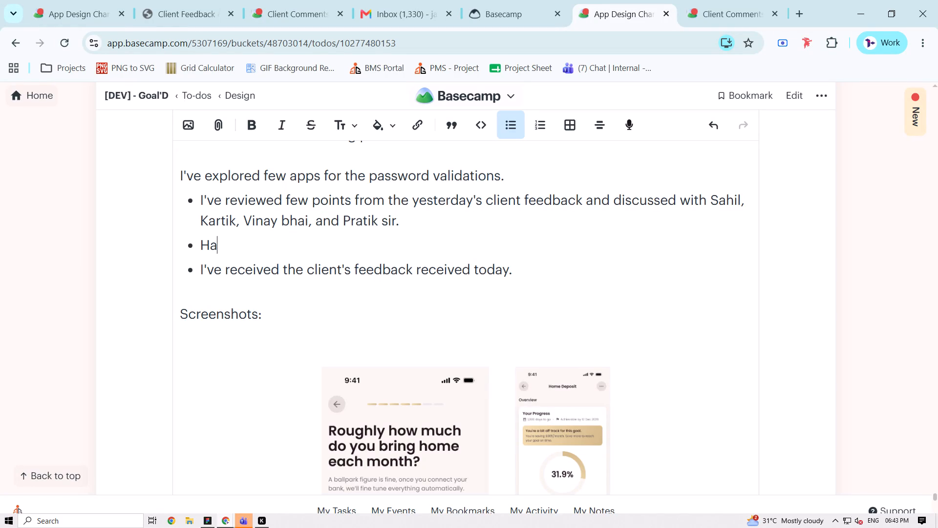
left_click_drag(582, 217, 615, 203)
key("ctrl+x")
left_click(439, 224)
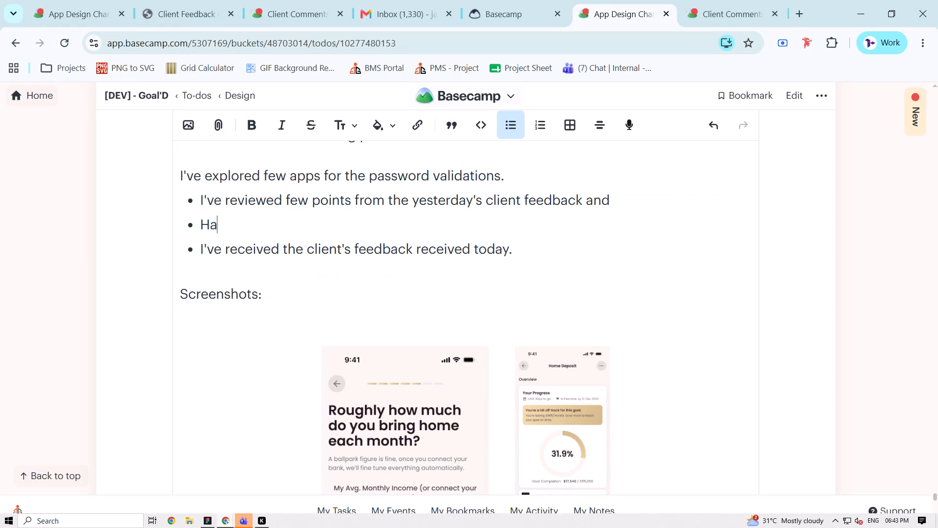
key("d")
key("space")
key("a")
key("space")
key("ctrl+v")
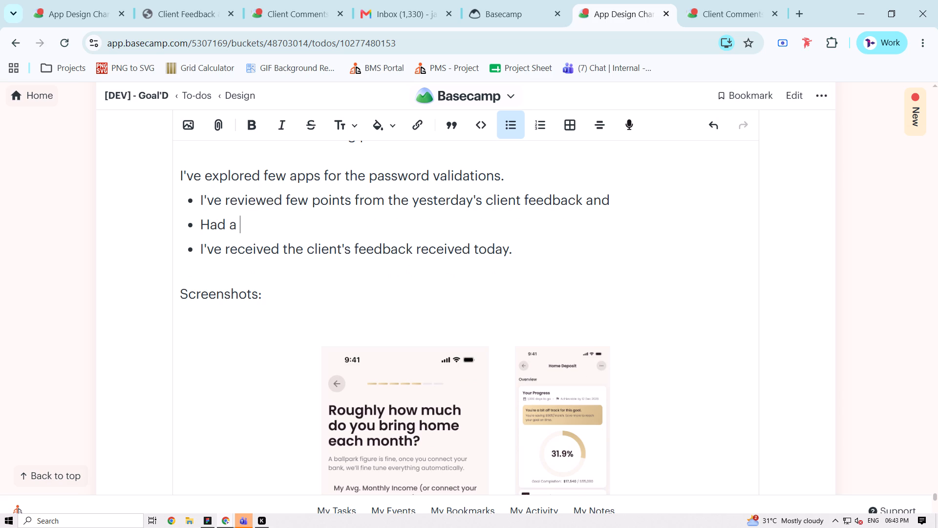
Remove the leftover "and" from the first bullet and end it with a full stop after "feedback".
left_click(626, 202)
key("BackSpace")
key("BackSpace")
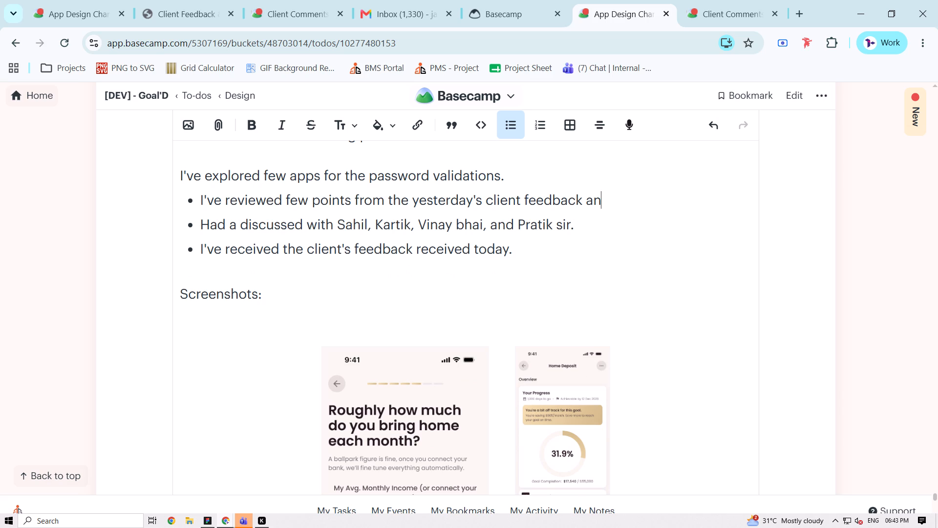
key("BackSpace")
key("BackSpace")
key("BackSpace")
key("period")
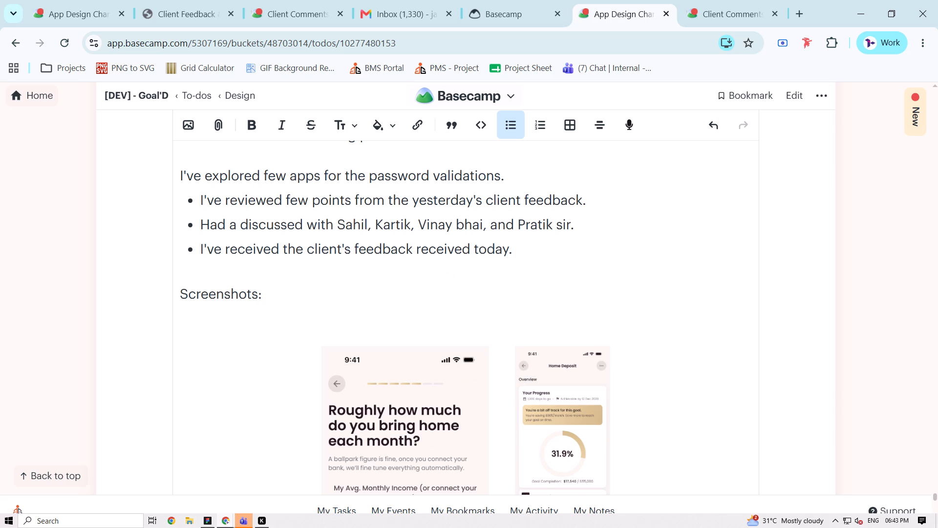
Correct the second bullet by replacing "discussed" with "discussion" and inserting "a" before "Sahil".
double_click(256, 227)
type("discussion")
key("space")
left_click(345, 226)
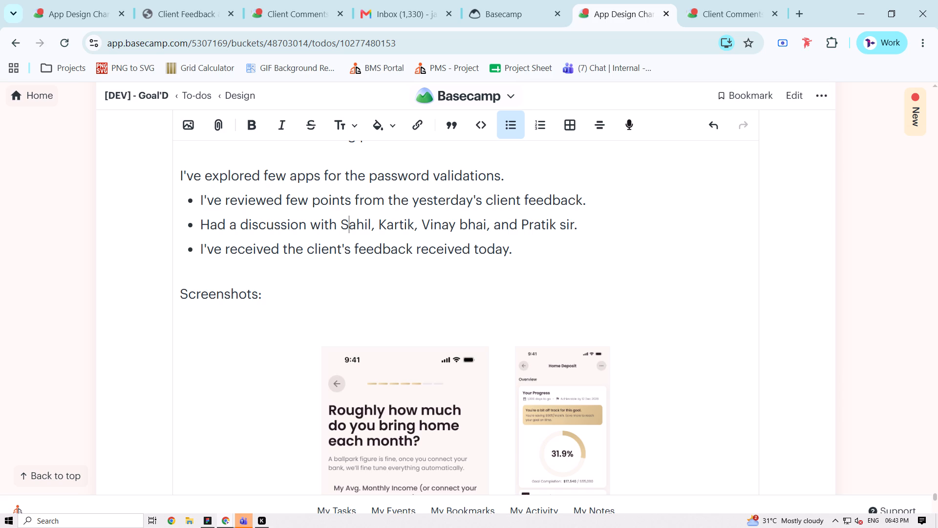
left_click(343, 227)
key("a")
key("space")
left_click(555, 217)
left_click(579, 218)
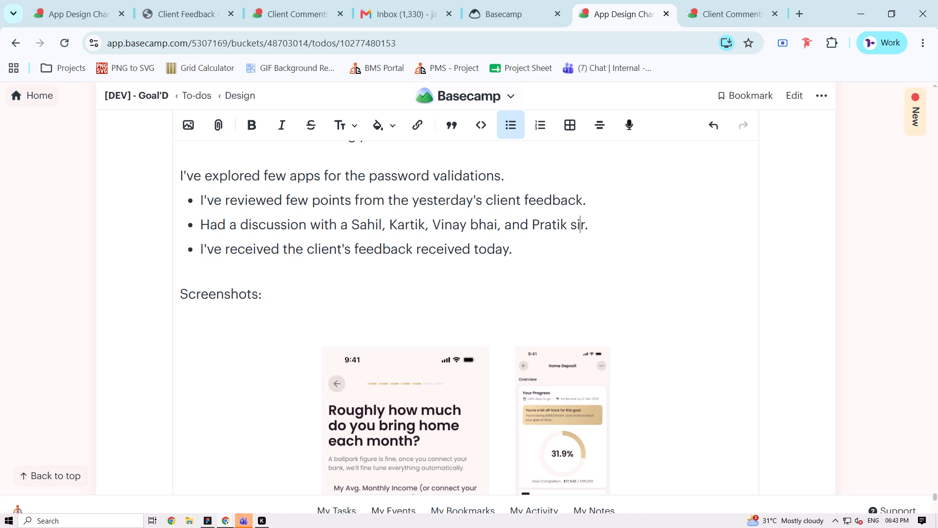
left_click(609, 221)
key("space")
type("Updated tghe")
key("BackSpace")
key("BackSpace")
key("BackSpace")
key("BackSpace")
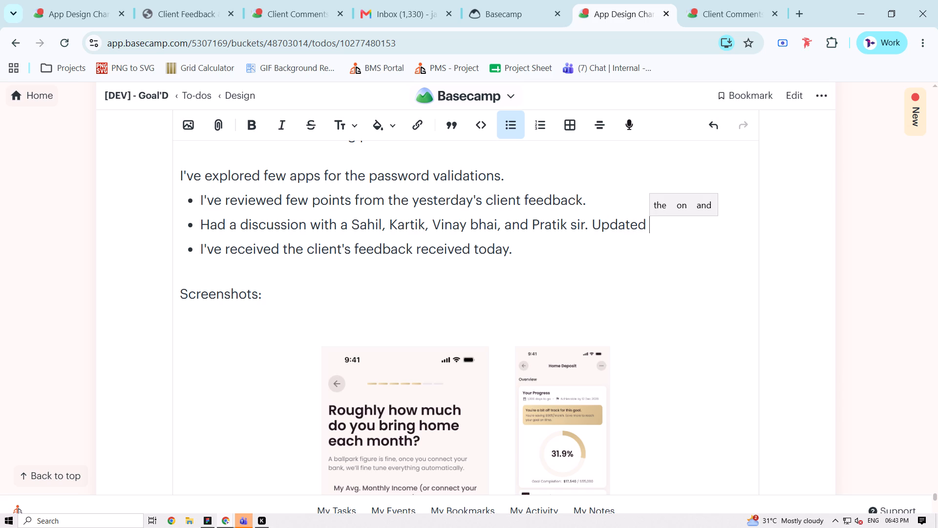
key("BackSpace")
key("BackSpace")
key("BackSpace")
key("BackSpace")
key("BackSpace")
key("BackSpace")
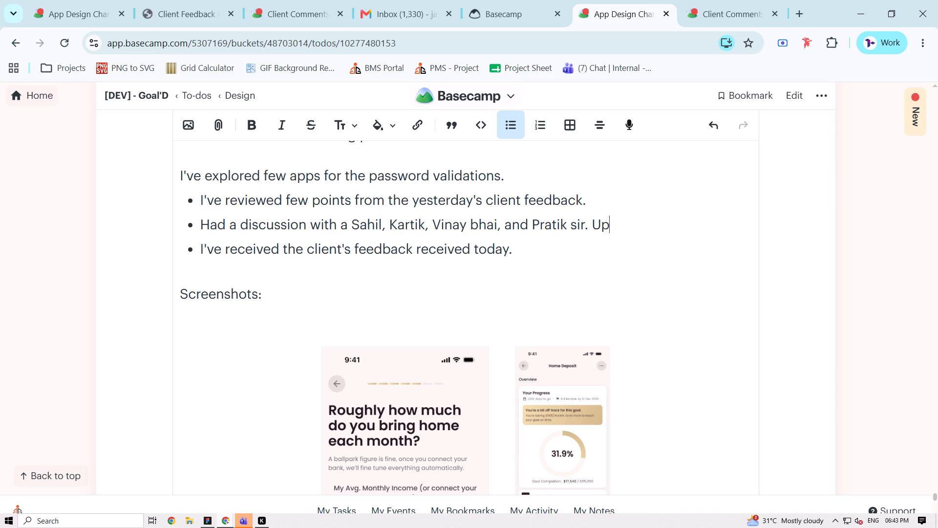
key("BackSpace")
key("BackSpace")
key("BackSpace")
Remove the full stop after "Pratik sir" at the end of the discussion bullet.
key("BackSpace")
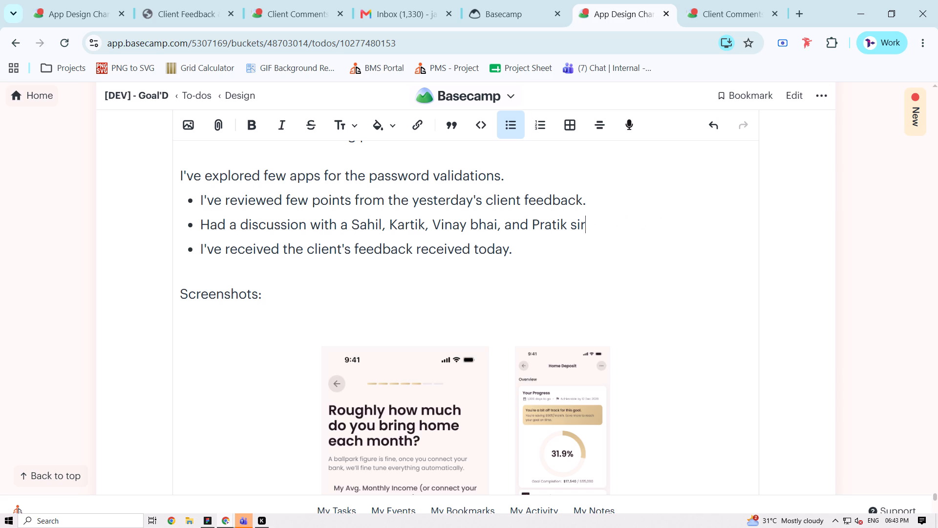
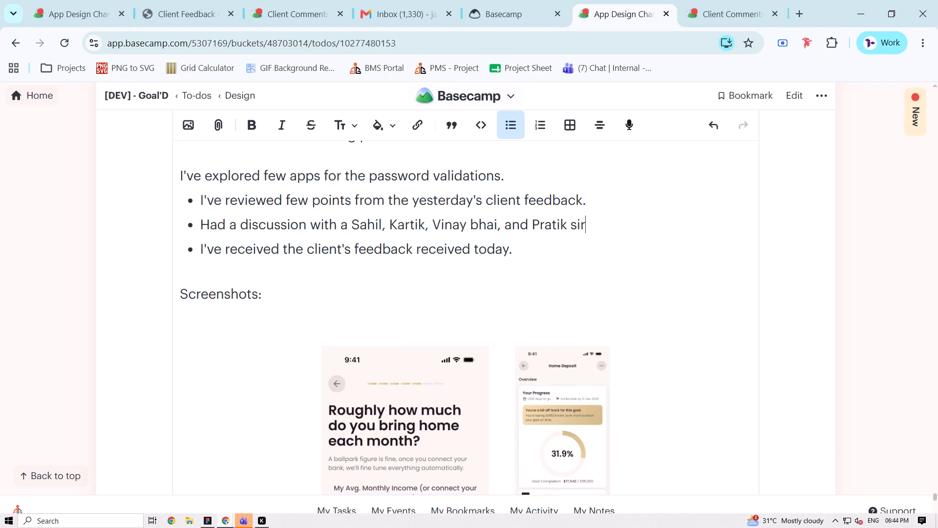
Continue the discussion bullet after "Pratik sir" with "regarding the points we have received from the client".
double_click(280, 218)
double_click(346, 217)
left_click(398, 216)
left_click(458, 216)
left_click(501, 217)
left_click(599, 224)
key("space")
type("regarind")
key("BackSpace")
key("space")
key("BackSpace")
type("g")
key("space")
key("BackSpace")
key("BackSpace")
key("BackSpace")
key("BackSpace")
type("ding the points we")
key("space")
type("have received fgro")
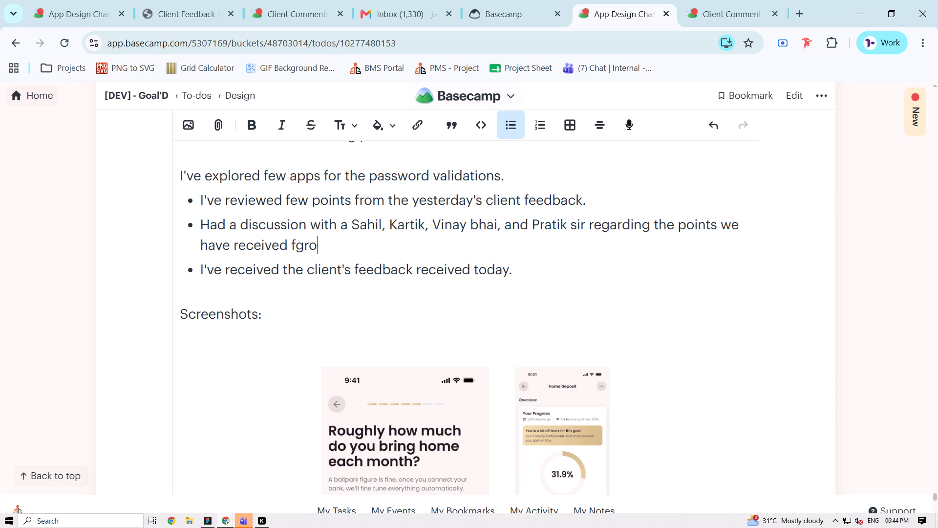
key("BackSpace")
key("BackSpace")
key("BackSpace")
type("rom the client")
Insert "few" before "points" in the discussion bullet.
left_click(679, 227)
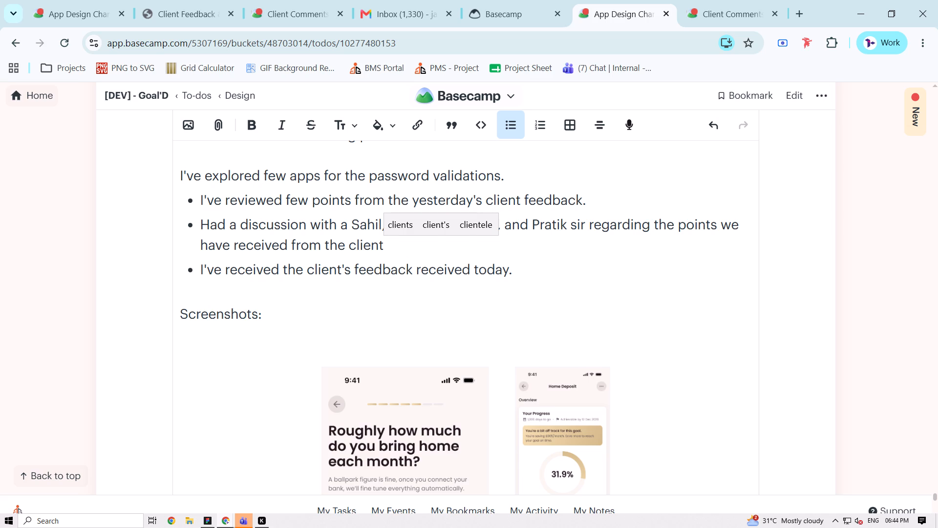
type("few")
key("space")
key("BackSpace")
key("BackSpace")
key("BackSpace")
key("BackSpace")
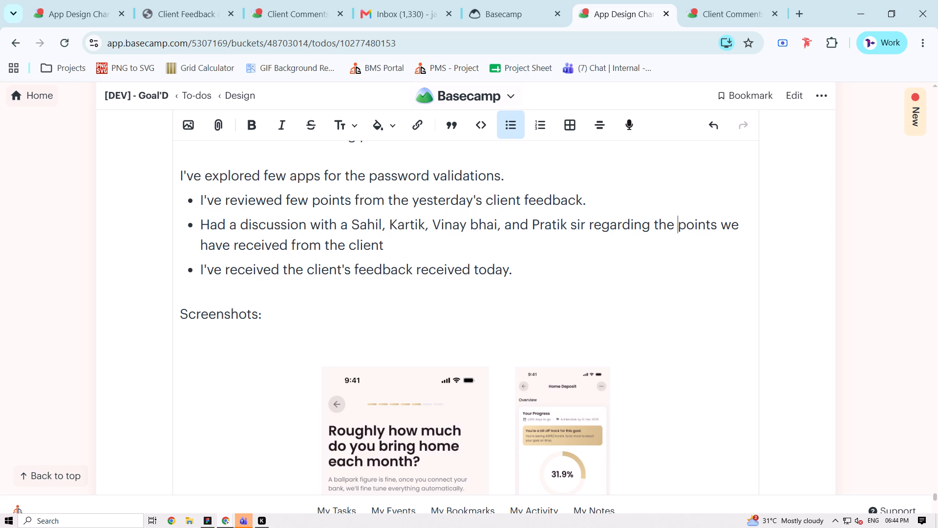
type("few")
key("space")
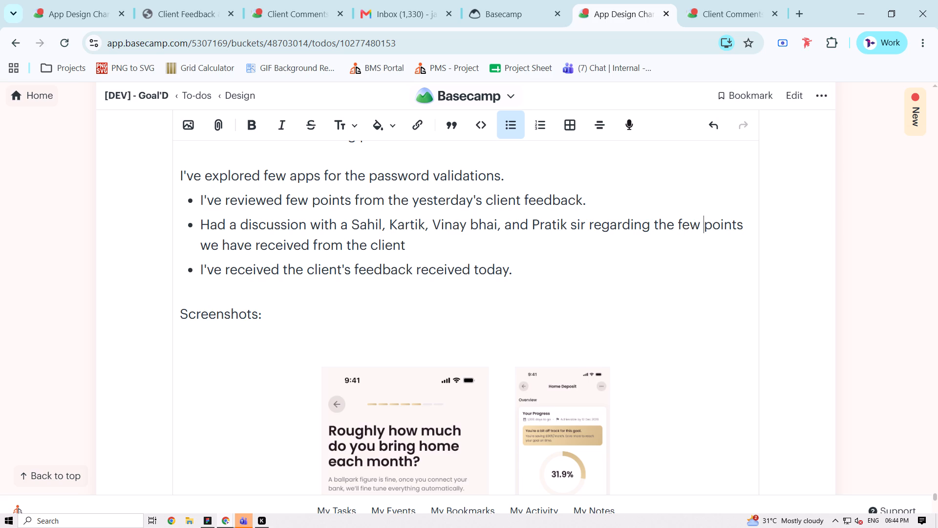
Insert "such as monthly and yearly subscription plan, goals" after "few points" in the discussion bullet.
left_click(748, 228)
type("such as")
key("space")
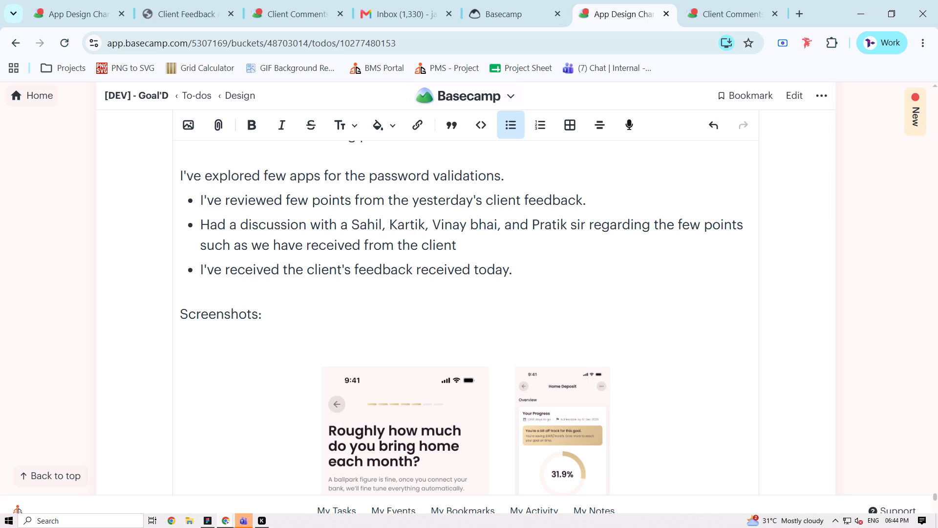
type("monthly and yearly suvs")
key("BackSpace")
key("BackSpace")
type("bscriptio")
key("space")
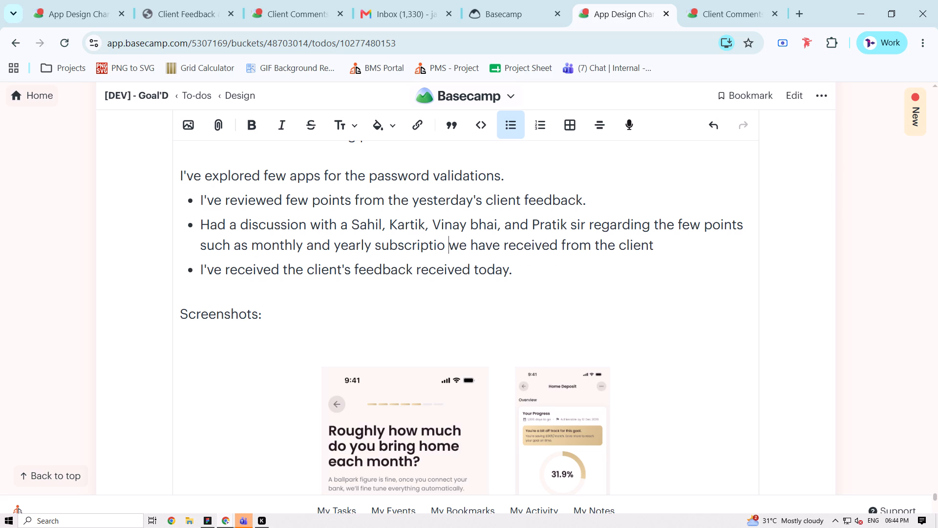
key("BackSpace")
type("n plan,")
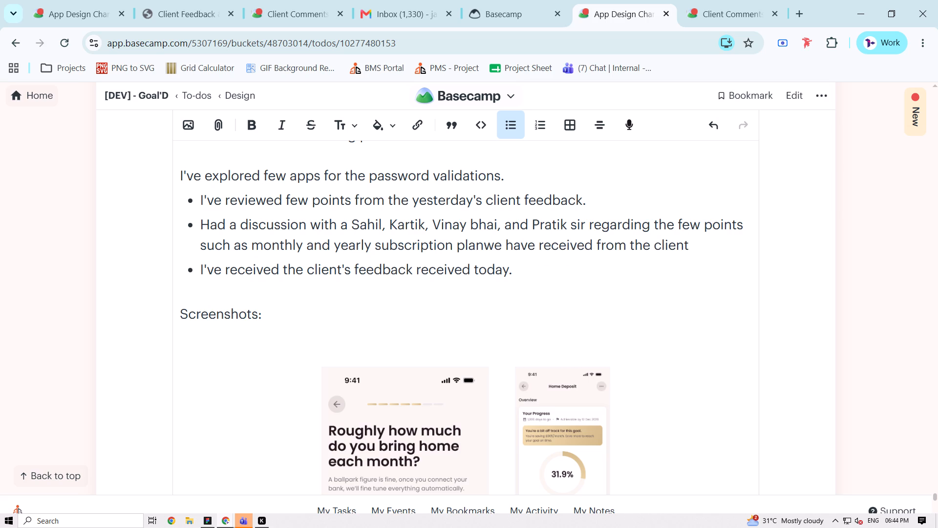
key("space")
type("goals")
Extend the inserted list after "goals" with "and spending categories that", leading into "we have received".
type(", spending categories")
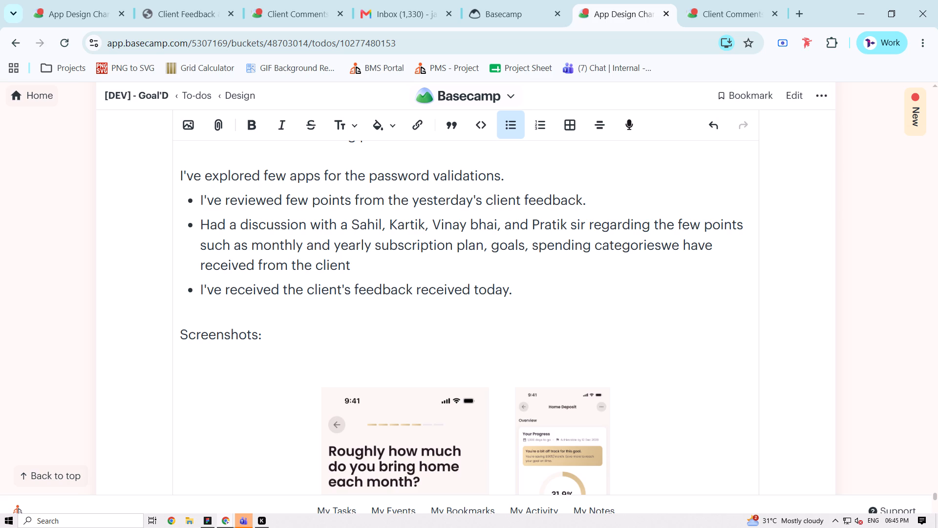
key("BackSpace")
key("BackSpace")
key("BackSpace")
key("BackSpace")
key("BackSpace")
key("BackSpace")
key("BackSpace")
key("BackSpace")
key("BackSpace")
key("BackSpace")
key("BackSpace")
key("BackSpace")
key("BackSpace")
key("BackSpace")
key("BackSpace")
key("BackSpace")
key("BackSpace")
key("BackSpace")
key("BackSpace")
key("BackSpace")
key("BackSpace")
key("space")
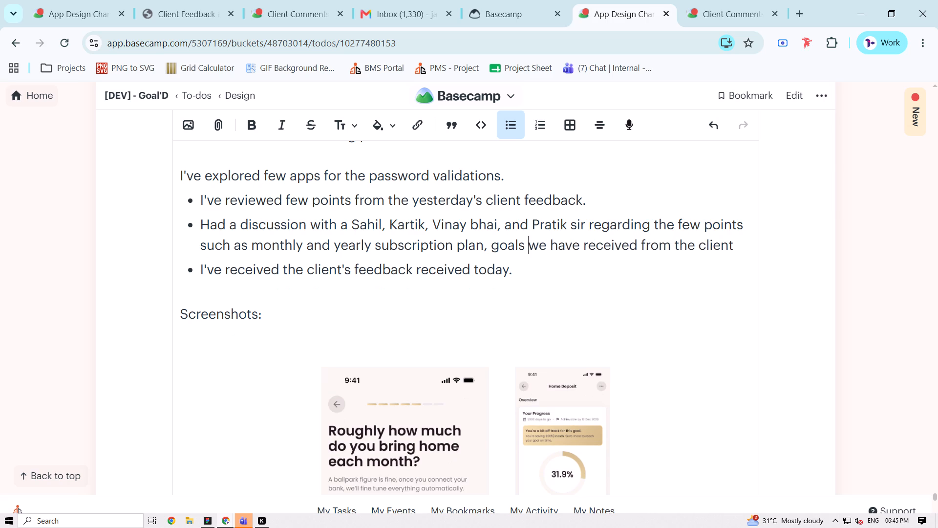
type("abd")
key("BackSpace")
key("BackSpace")
type("nd spending categories")
key("space")
key("BackSpace")
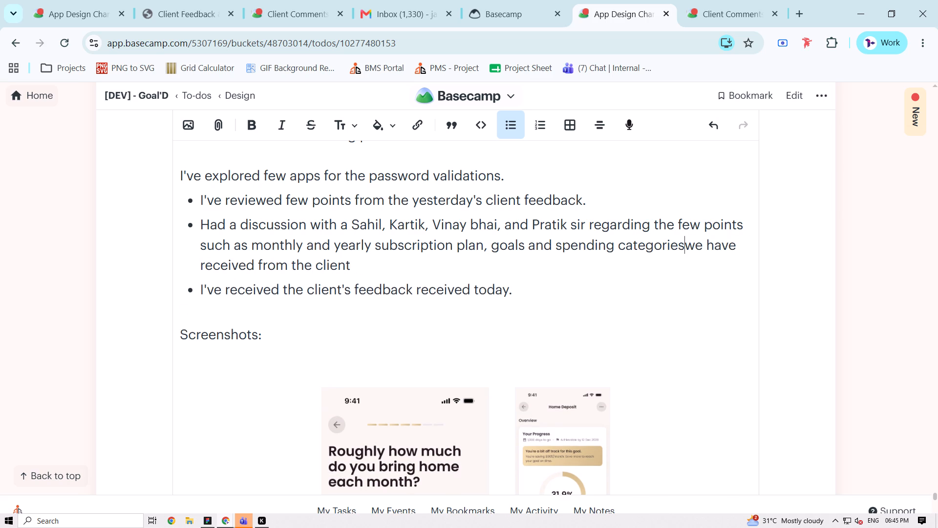
type(",")
key("space")
key("BackSpace")
key("BackSpace")
key("space")
type("that")
key("space")
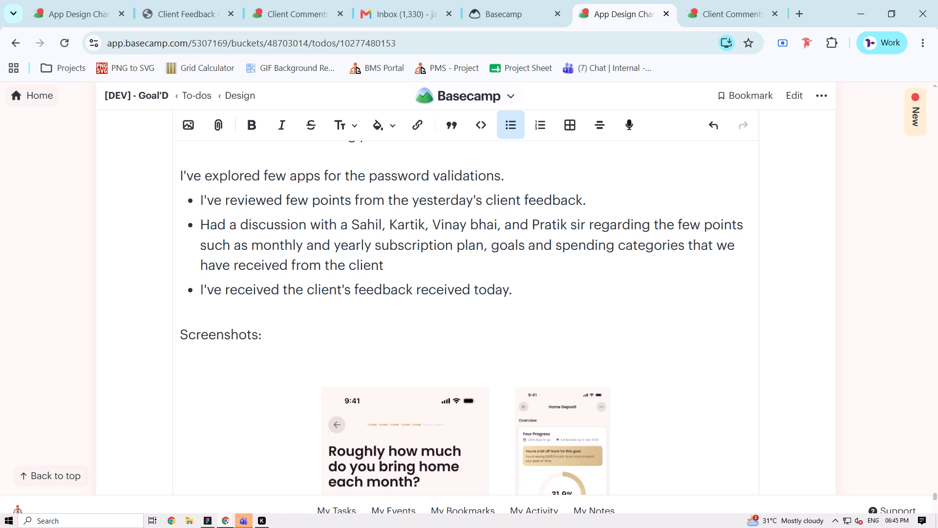
Reread the discussion bullet and check the client's replies and comments in the other open Basecamp to-dos.
left_click(623, 214)
left_click(673, 219)
left_click(280, 256)
left_click(323, 248)
left_click(365, 246)
left_click(429, 246)
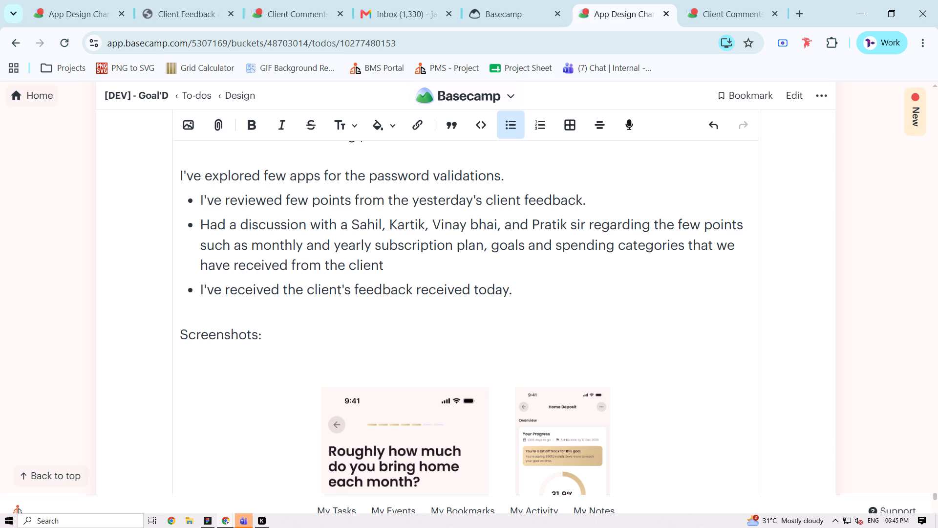
left_click(482, 247)
left_click(280, 15)
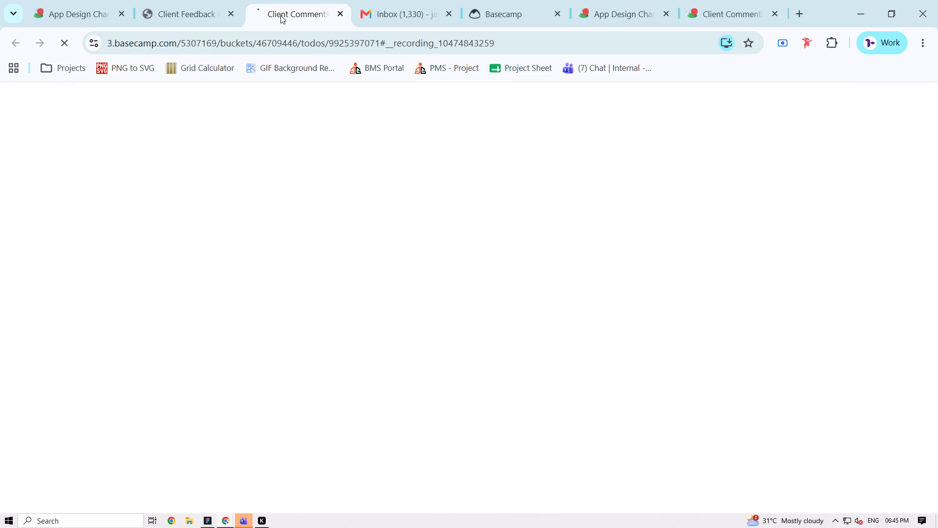
left_click(65, 0)
scroll(338, 278, "up", 6)
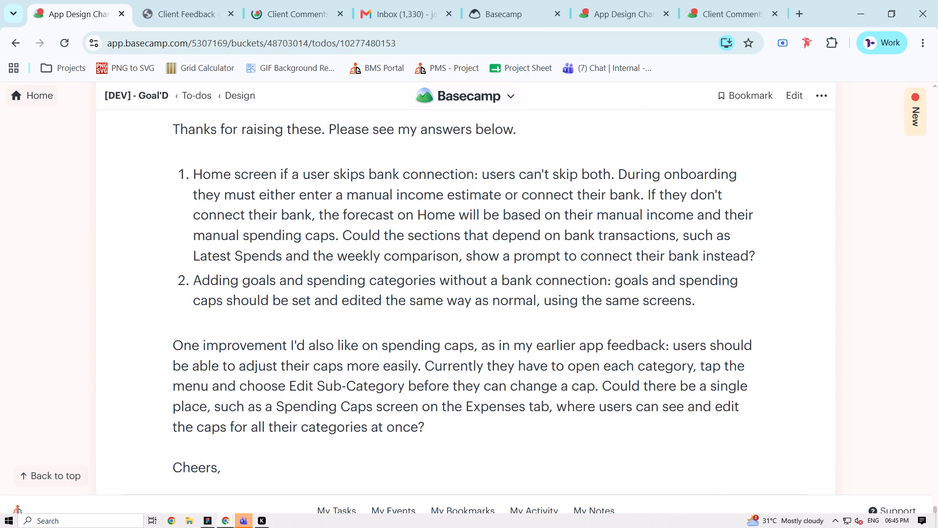
left_click(719, 2)
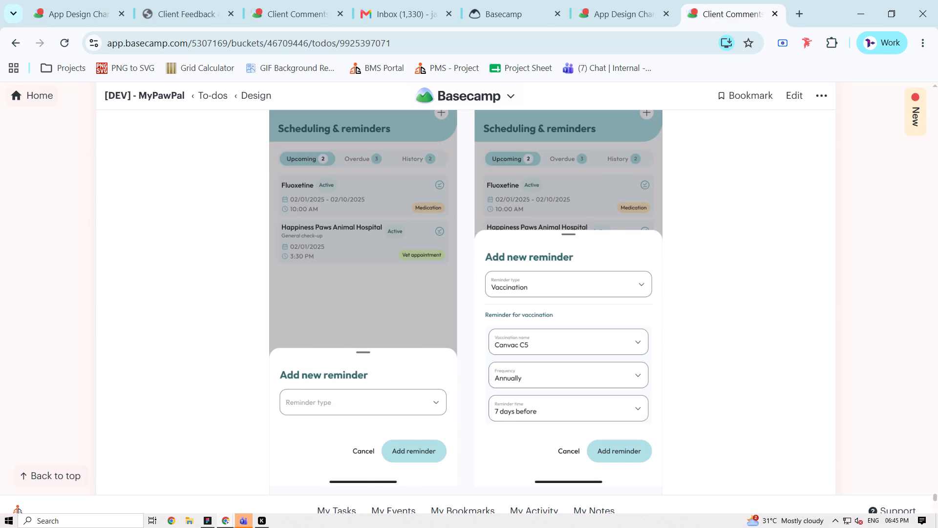
left_click(641, 0)
Add a bullet below the discussion bullet reading "Also Prepared few queries and change request".
left_click(469, 257)
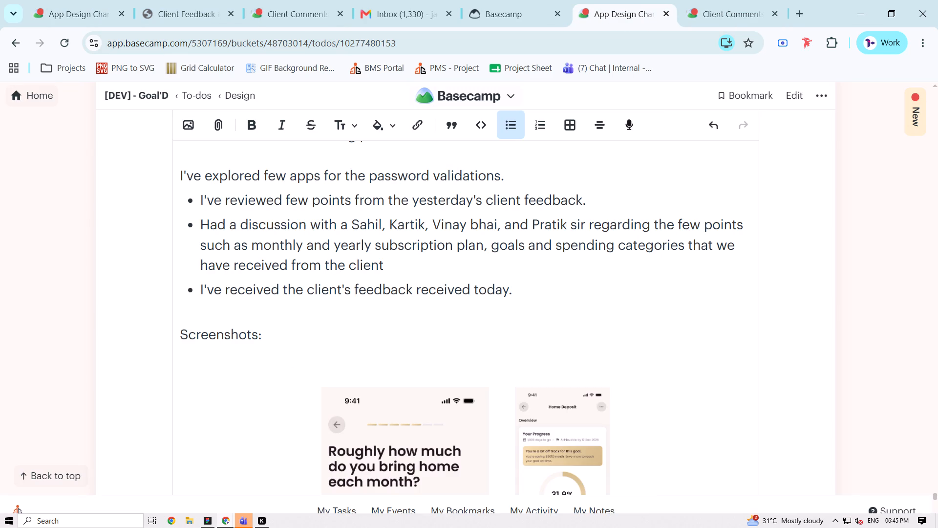
key("Return")
type("Also ORe")
key("BackSpace")
key("BackSpace")
key("BackSpace")
type("Prepared the")
key("space")
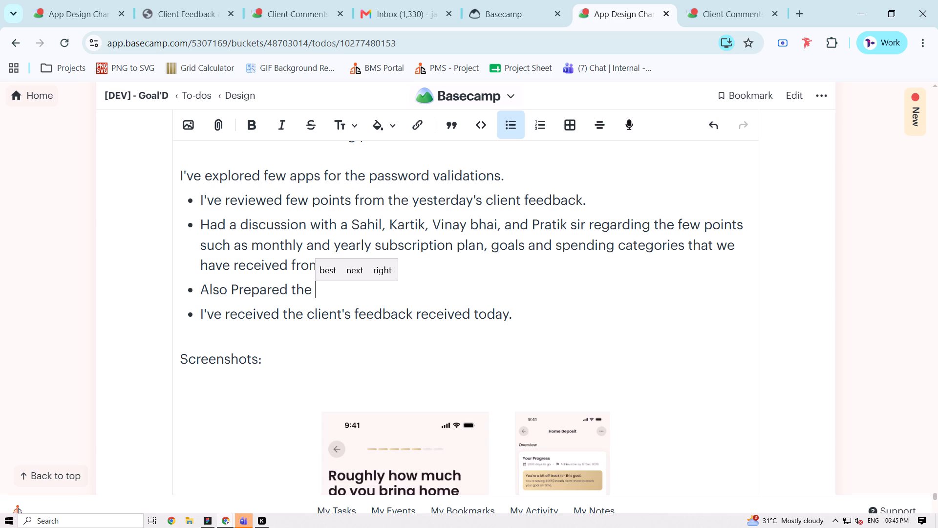
type("quer")
key("BackSpace")
key("BackSpace")
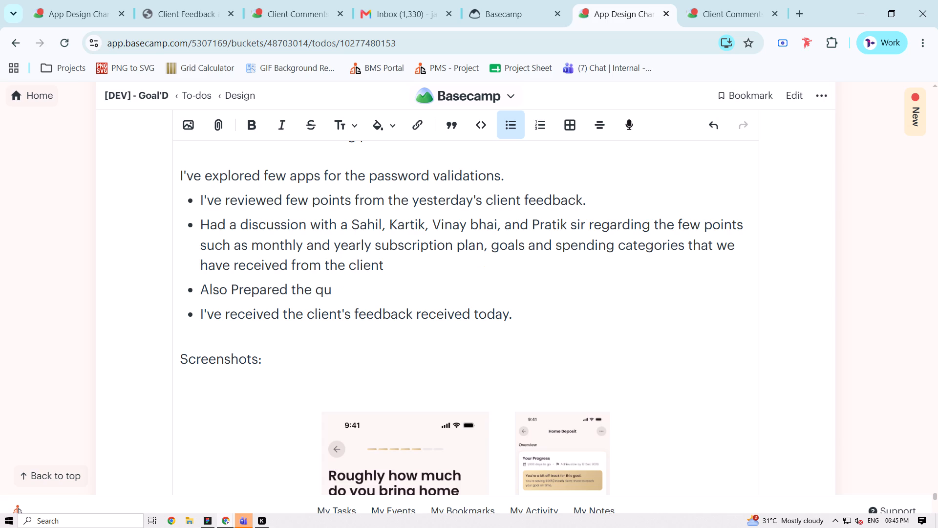
key("BackSpace")
key("BackSpace")
key("f")
key("BackSpace")
key("BackSpace")
key("BackSpace")
key("BackSpace")
key("BackSpace")
type("few")
key("space")
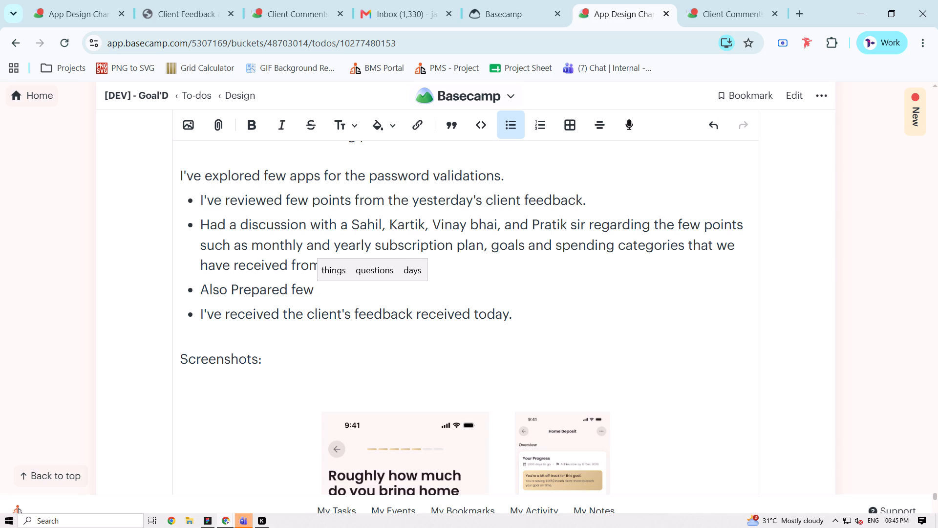
type("queries and changes")
key("BackSpace")
key("space")
type("request")
key("space")
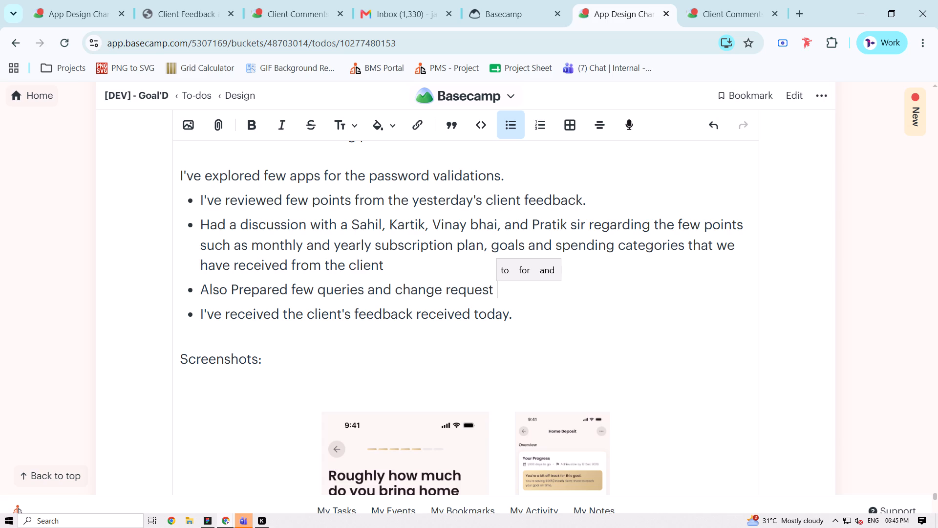
Finish the new bullet with "which i already sent with Pratik sir.".
type("which i have sent with a r")
key("BackSpace")
type("Ora")
key("BackSpace")
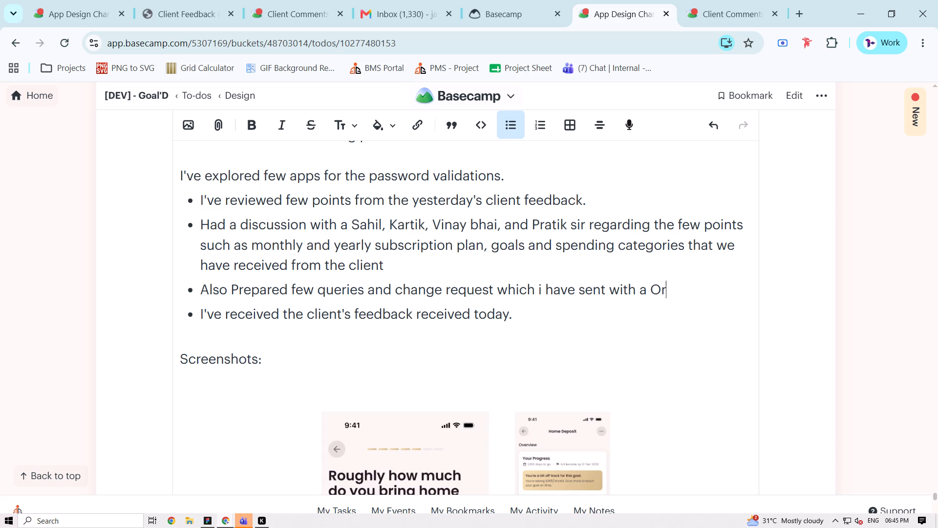
key("BackSpace")
key("BackSpace")
key("BackSpace")
key("BackSpace")
key("BackSpace")
key("BackSpace")
key("BackSpace")
key("BackSpace")
key("BackSpace")
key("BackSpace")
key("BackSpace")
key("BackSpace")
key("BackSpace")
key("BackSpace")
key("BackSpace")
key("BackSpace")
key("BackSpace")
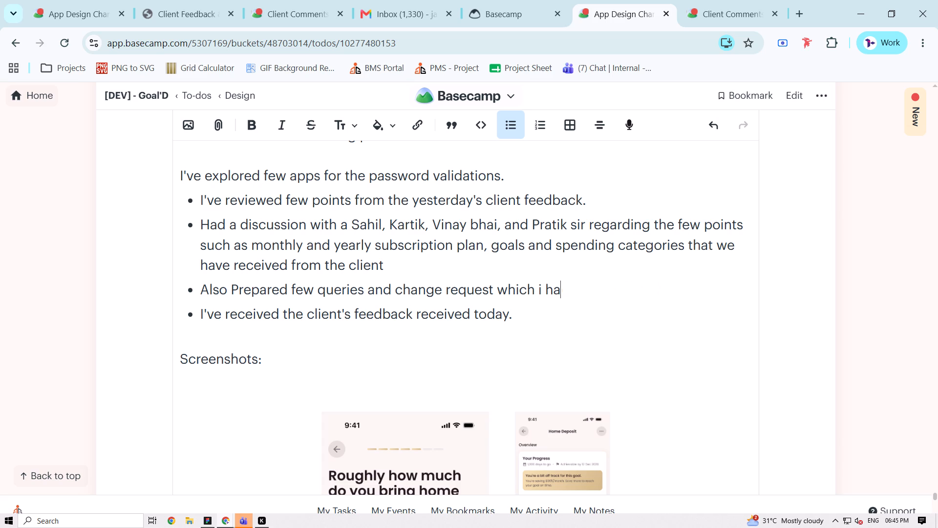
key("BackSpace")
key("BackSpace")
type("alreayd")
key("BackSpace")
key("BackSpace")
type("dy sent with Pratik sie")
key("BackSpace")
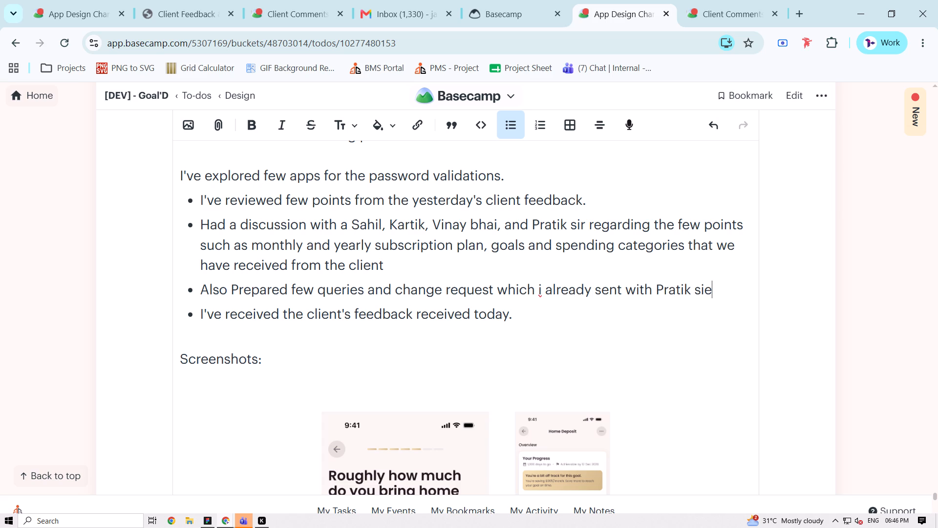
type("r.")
Change "Prepared" to lowercase "prepared" in the queries bullet.
left_click(240, 294)
key("BackSpace")
key("p")
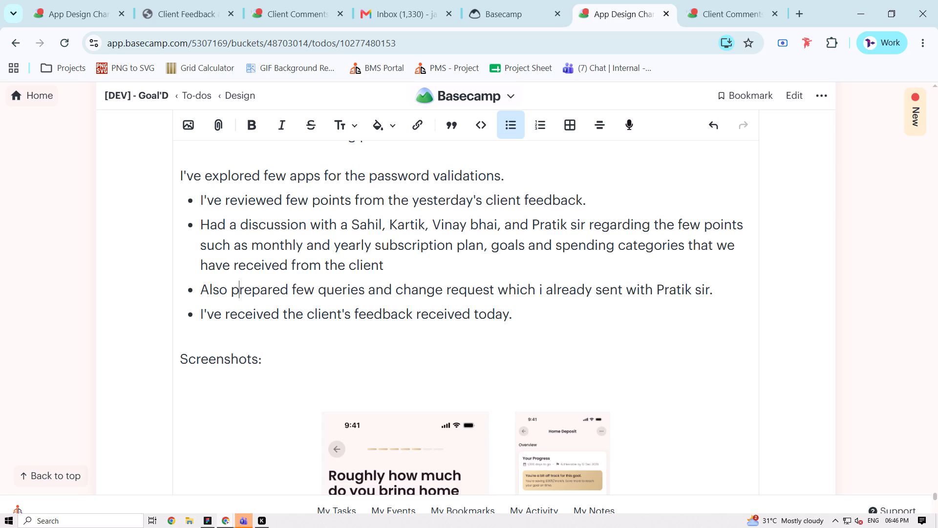
Add an empty bullet below the queries and change request bullet.
left_click(733, 293)
key("Return")
Switch to the Goal'd file in Figma and find the progress stepper on the goal screen in Initial Onboarding.
scroll(644, 301, "down", 4)
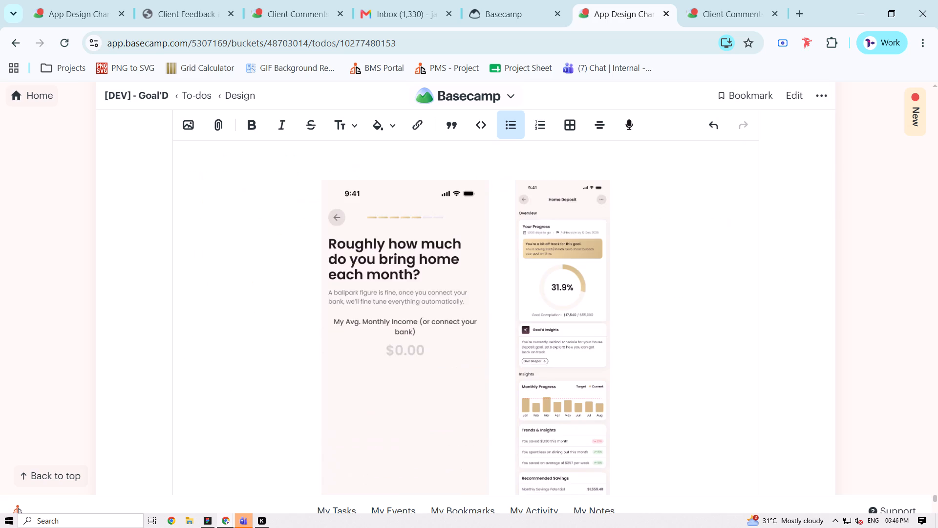
key("alt+Tab")
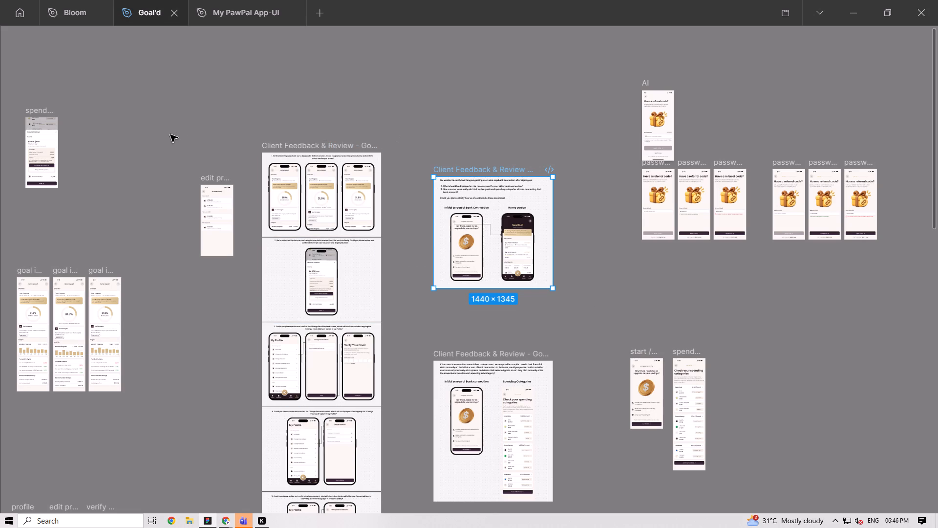
key("ctrl+backslash")
left_click(167, 124)
key("ctrl+backslash")
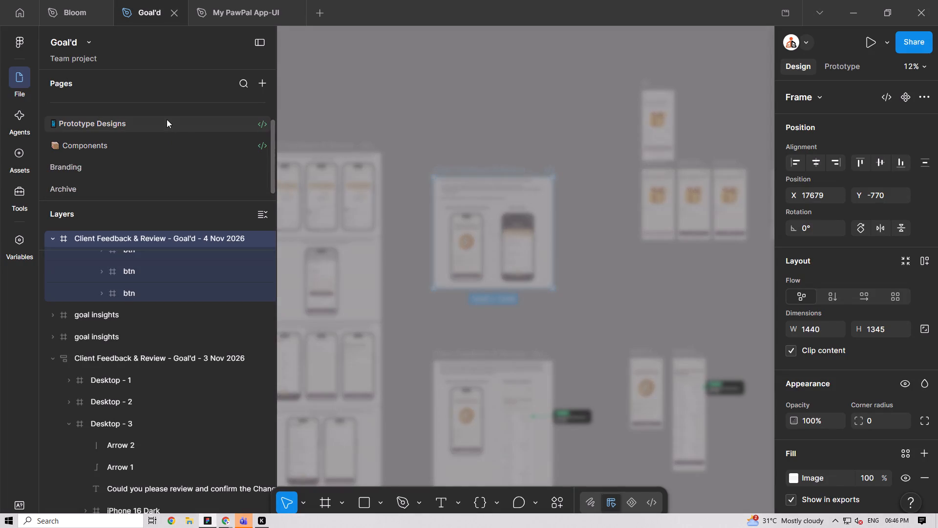
key("shift+exclam")
left_click(292, 198)
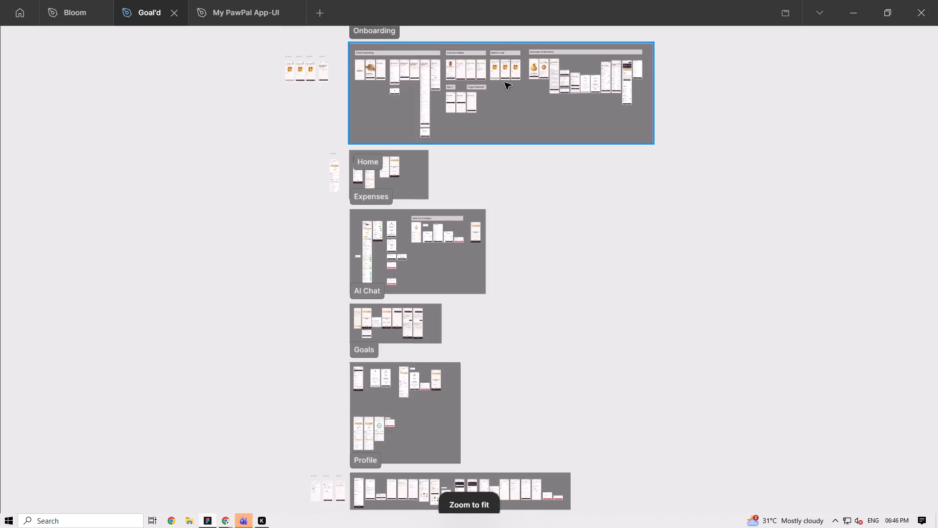
scroll(508, 55, "up", 5, "ctrl")
key("space")
key("space")
key("space")
key("space")
left_click_drag(450, 201, 477, 299)
scroll(290, 179, "up", 6, "ctrl")
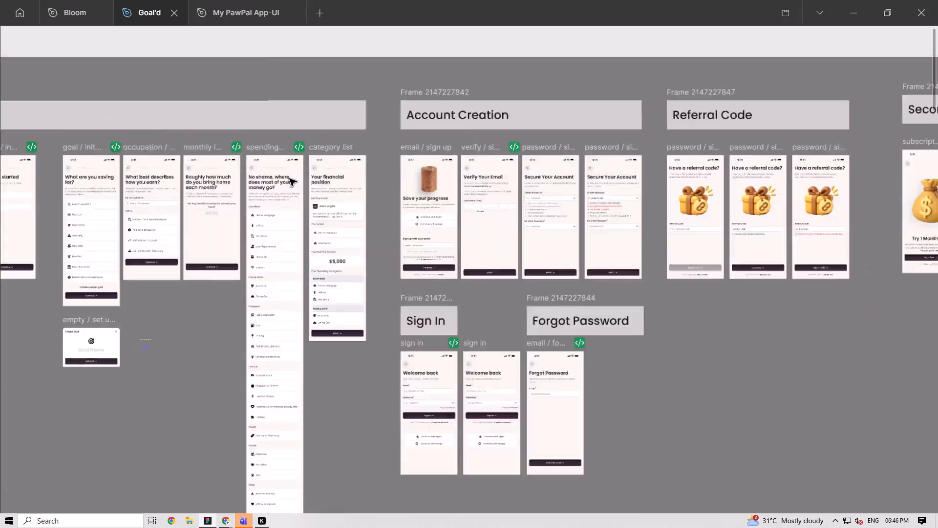
key("space")
key("space")
key("space")
key("space")
key("space")
key("space")
key("space")
key("space")
key("space")
key("space")
key("space")
key("space")
key("space")
key("space")
key("space")
left_click_drag(291, 169, 598, 189)
scroll(149, 184, "up", 4, "ctrl")
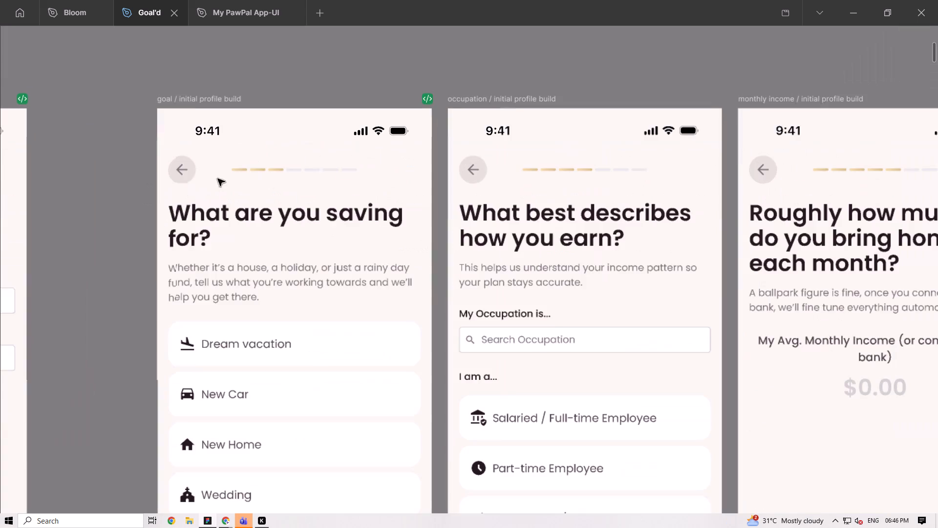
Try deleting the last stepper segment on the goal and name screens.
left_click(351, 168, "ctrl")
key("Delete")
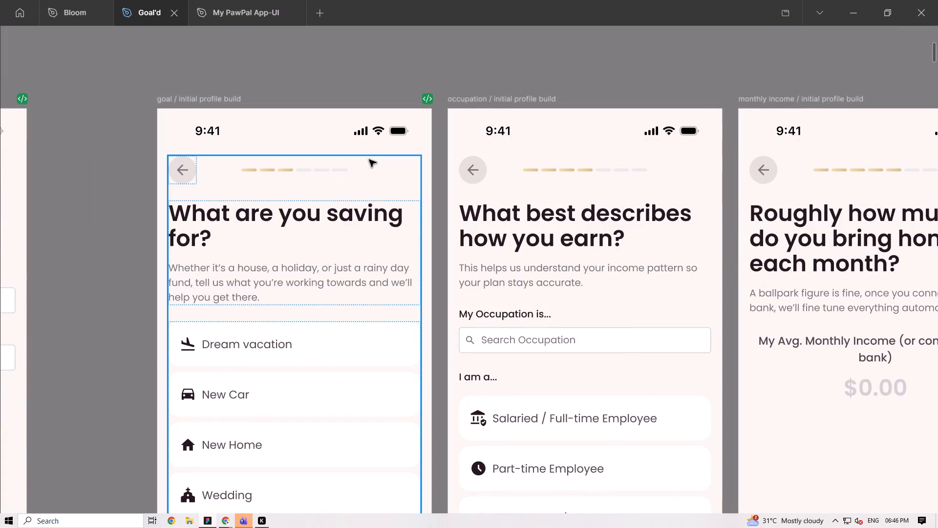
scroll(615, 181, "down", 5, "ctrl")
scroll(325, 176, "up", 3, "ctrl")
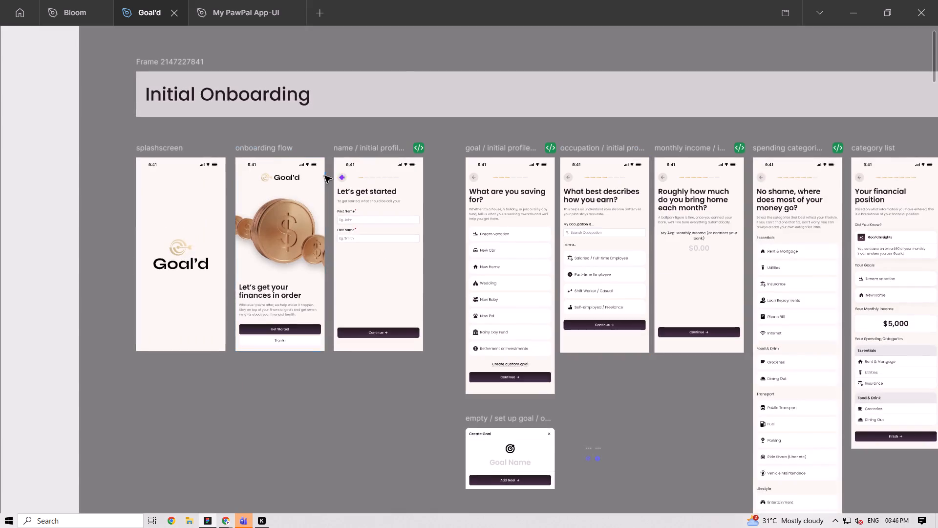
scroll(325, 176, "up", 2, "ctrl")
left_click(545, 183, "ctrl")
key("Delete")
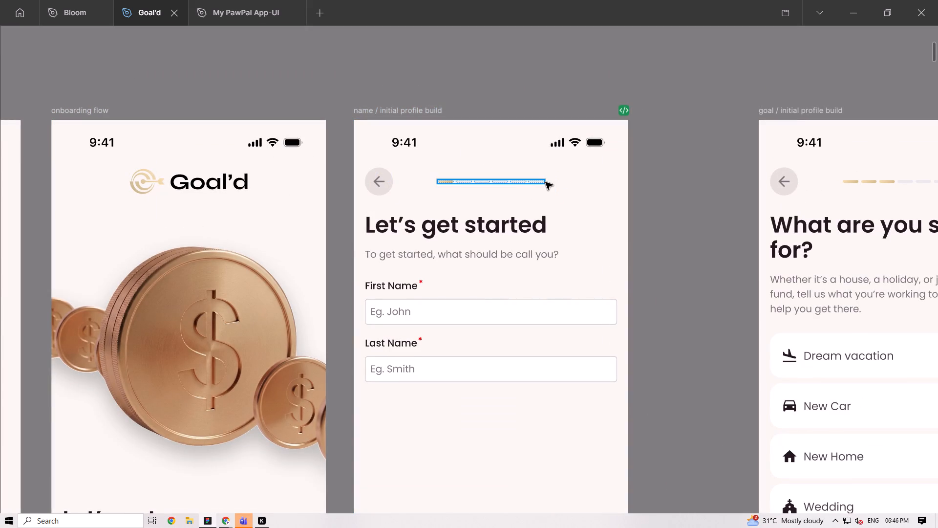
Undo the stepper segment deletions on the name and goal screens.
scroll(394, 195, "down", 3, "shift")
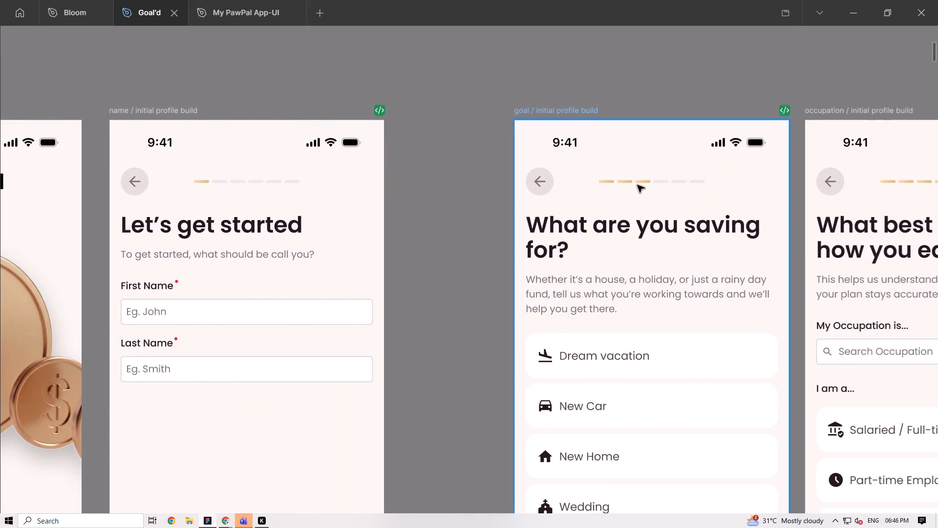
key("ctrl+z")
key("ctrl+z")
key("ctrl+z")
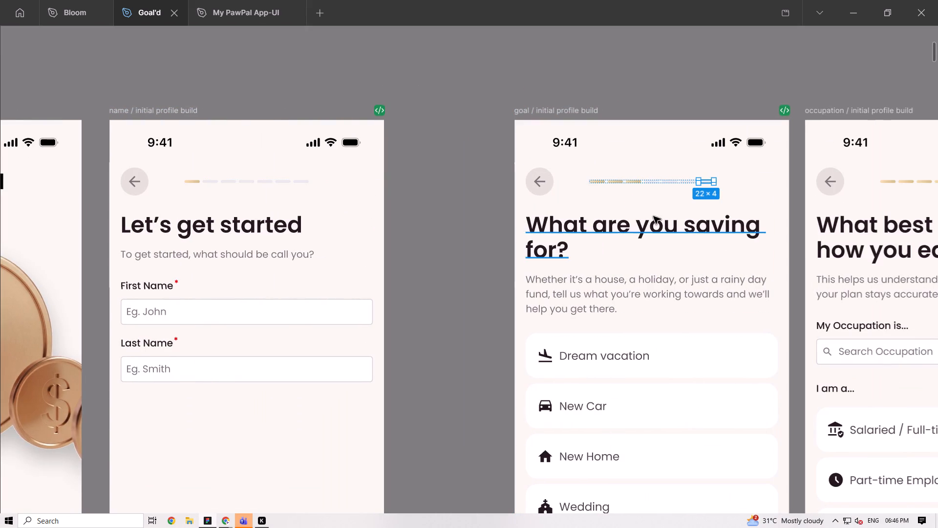
Delete one filled stepper segment on the goal screen and one unfilled stepper segment on the name screen.
left_click(636, 184, "ctrl")
key("Delete")
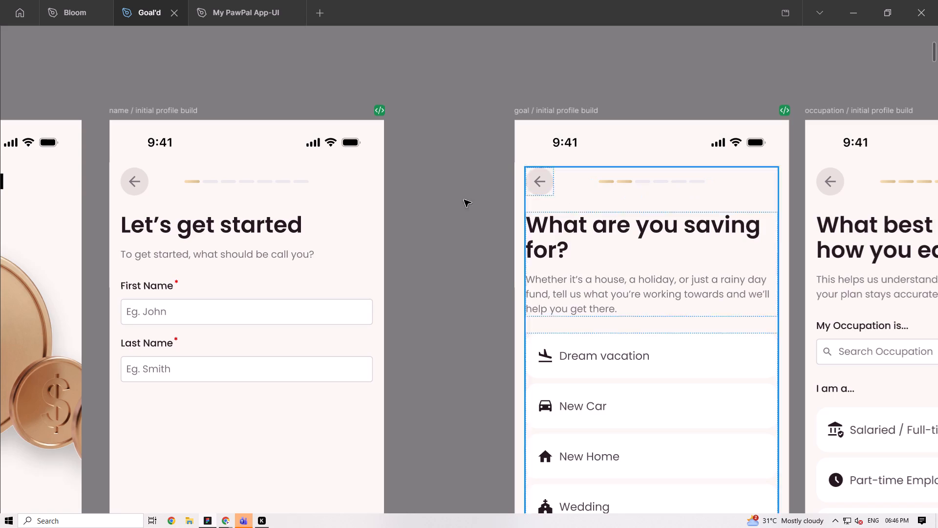
left_click(230, 181, "ctrl")
key("Delete")
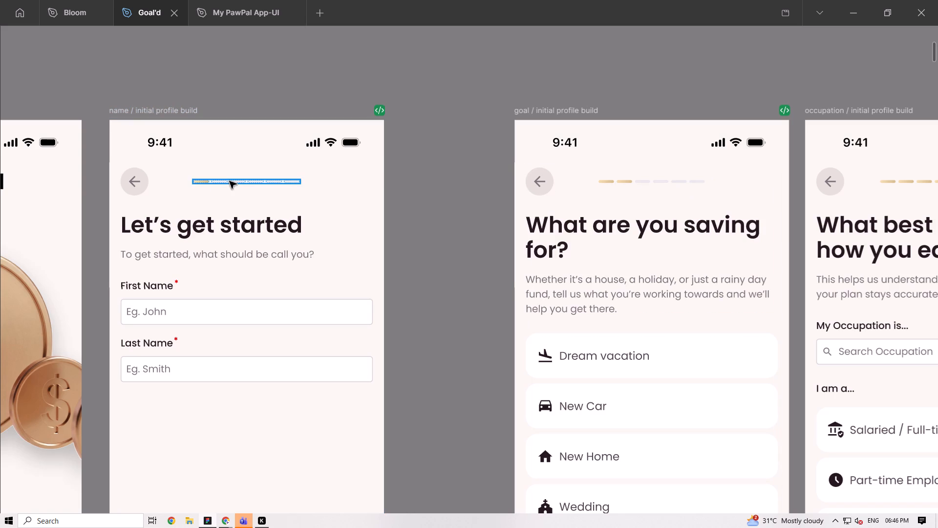
Delete one filled stepper segment on each of the occupation, monthly income and spending categories screens.
scroll(307, 200, "down", 4, "shift")
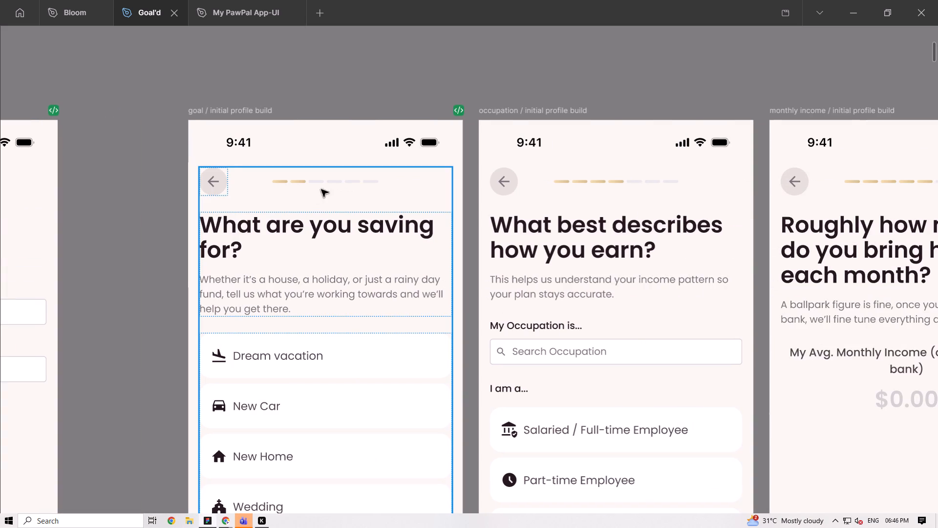
scroll(527, 220, "down", 3, "shift")
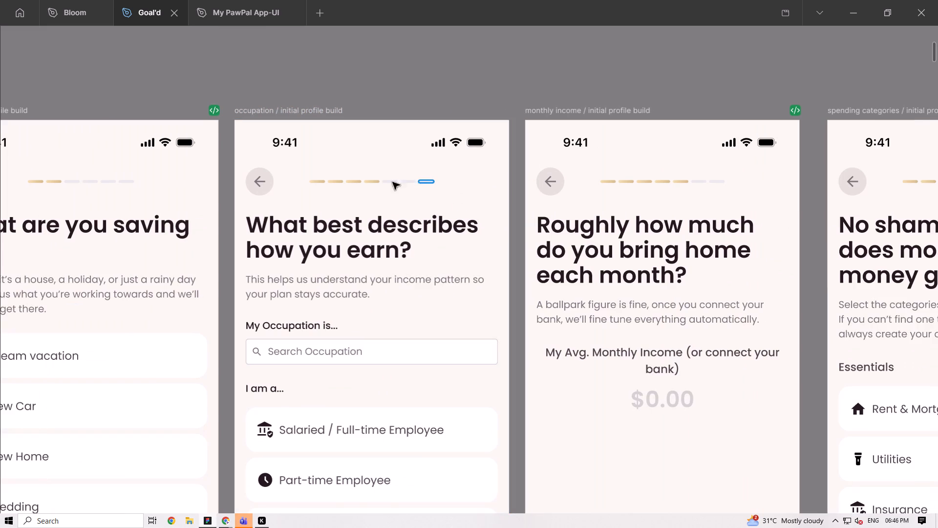
left_click(365, 184, "ctrl")
key("Delete")
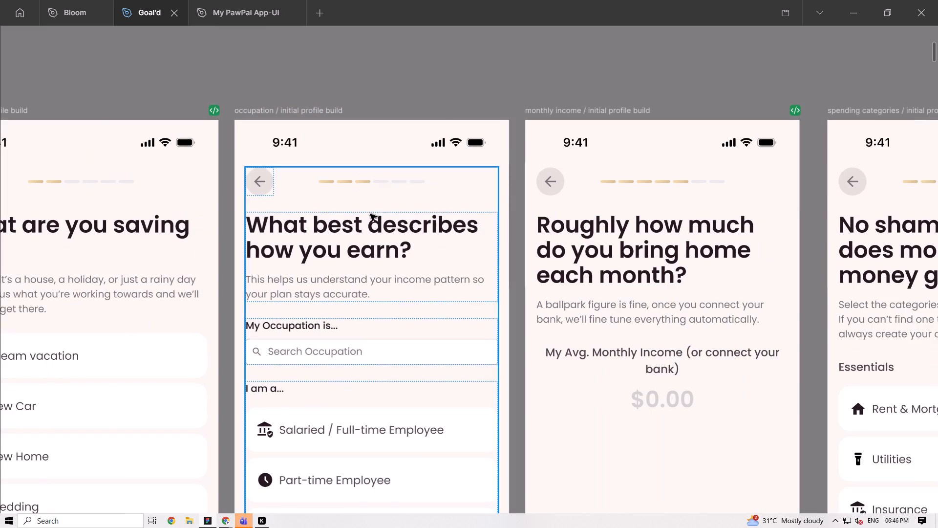
scroll(375, 215, "down", 2, "shift")
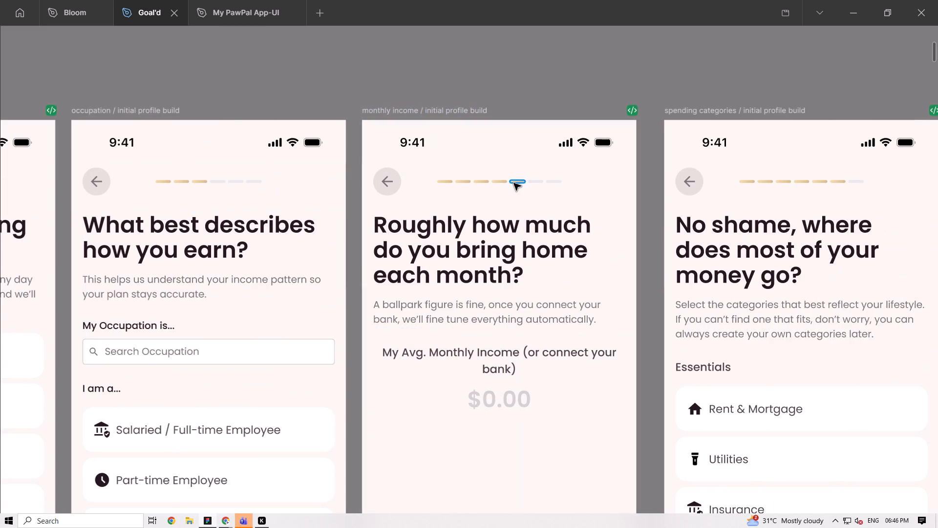
left_click(514, 183, "ctrl")
key("Delete")
scroll(541, 189, "down", 3, "shift")
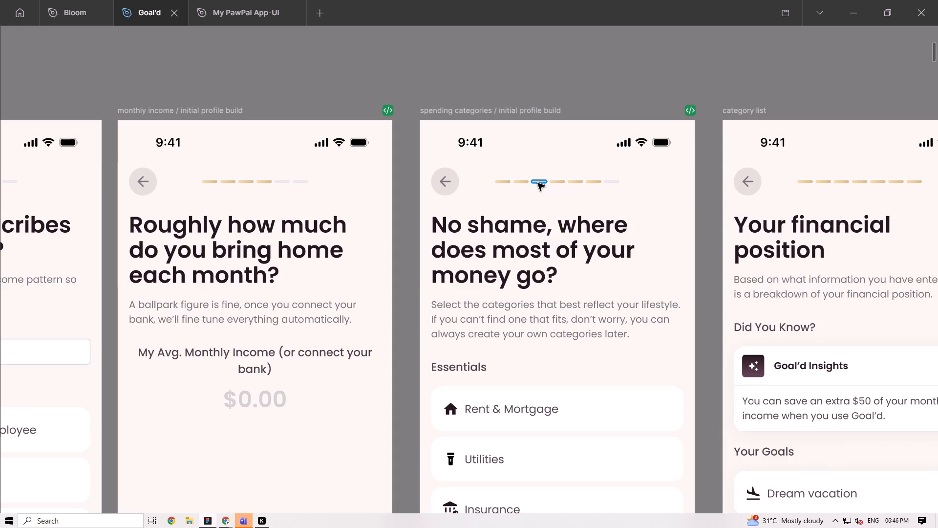
left_click(599, 181, "ctrl")
key("Delete")
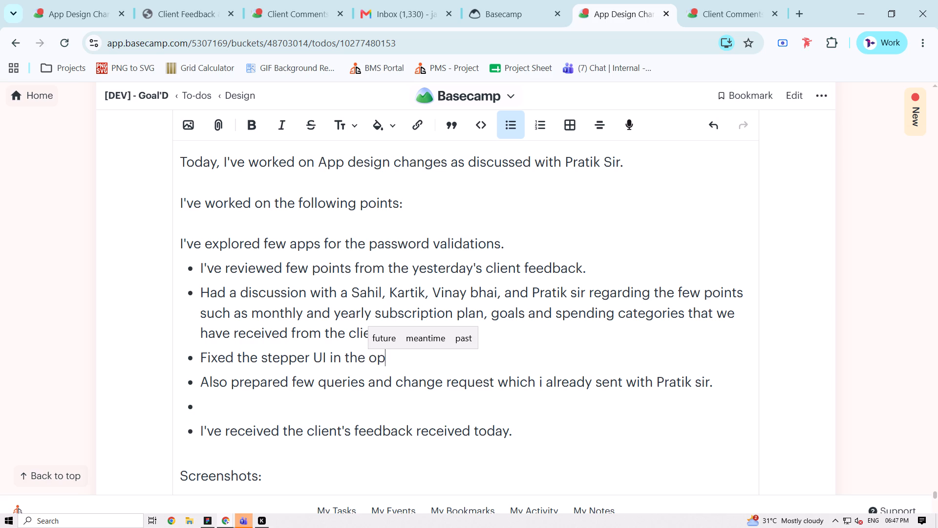
Complete the stepper bullet in the Basecamp comment as "Fixed the stepper UI in the onboarding flow.".
key("BackSpace")
type("nboarding flow")
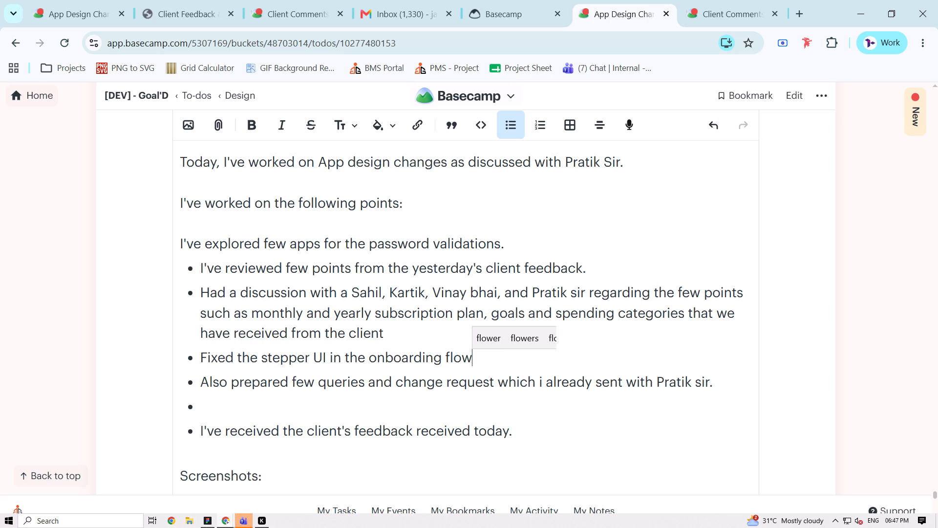
key("period")
Remove the empty bullet below the queries and change request bullet.
left_click(340, 406)
key("BackSpace")
Paste the copied content at the end of the comment, below the bank connection and home screen board, and look back over the comment.
scroll(361, 399, "down", 3)
scroll(483, 398, "down", 14)
scroll(490, 408, "up", 1)
scroll(490, 408, "down", 5)
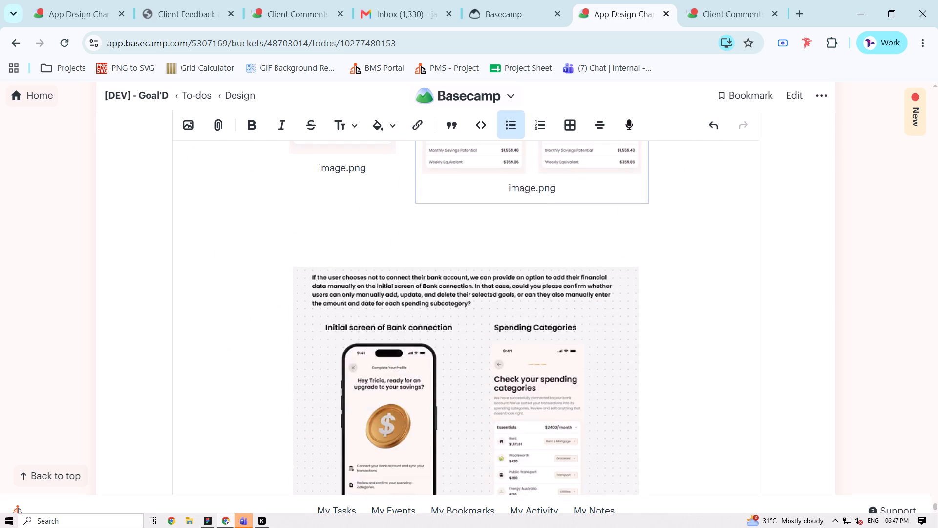
scroll(490, 408, "down", 10)
left_click(720, 269)
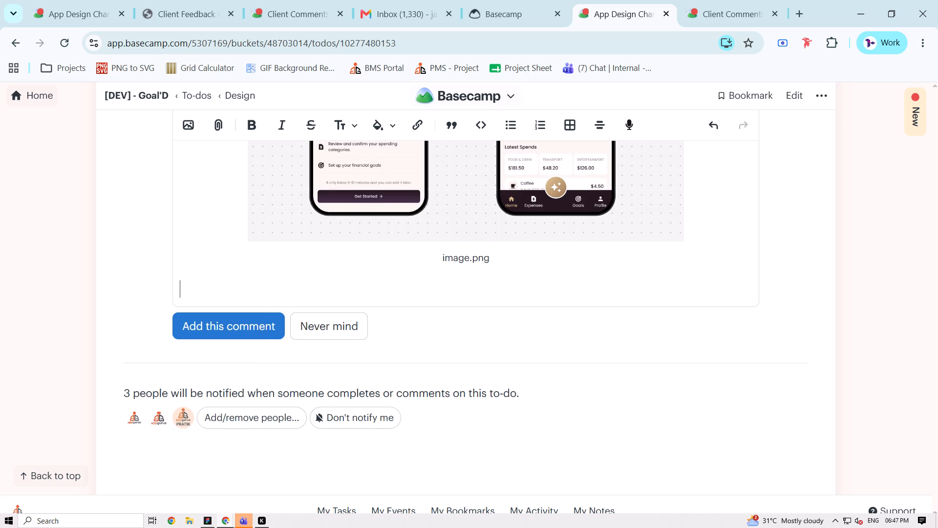
key("Return")
key("Return")
key("ctrl+v")
scroll(676, 339, "up", 7)
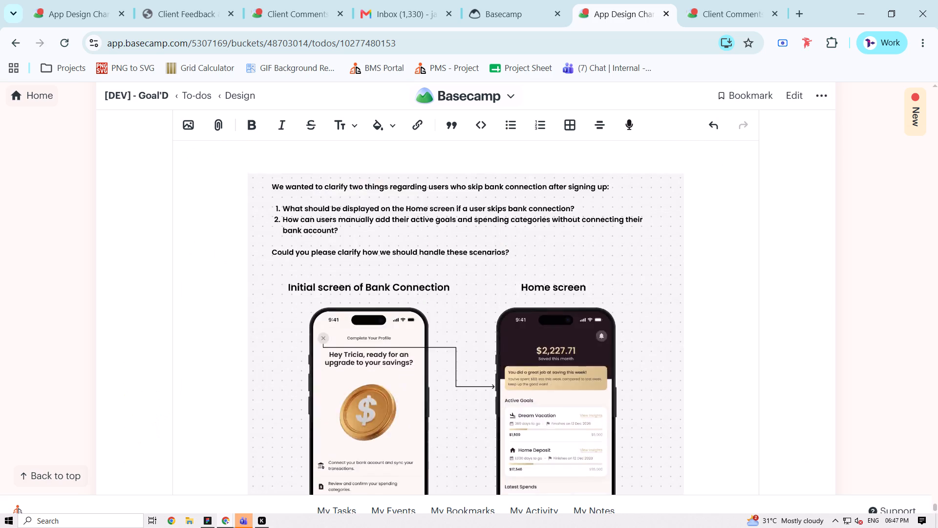
scroll(676, 339, "up", 3)
scroll(676, 339, "down", 14)
scroll(598, 315, "up", 3)
scroll(463, 316, "up", 5)
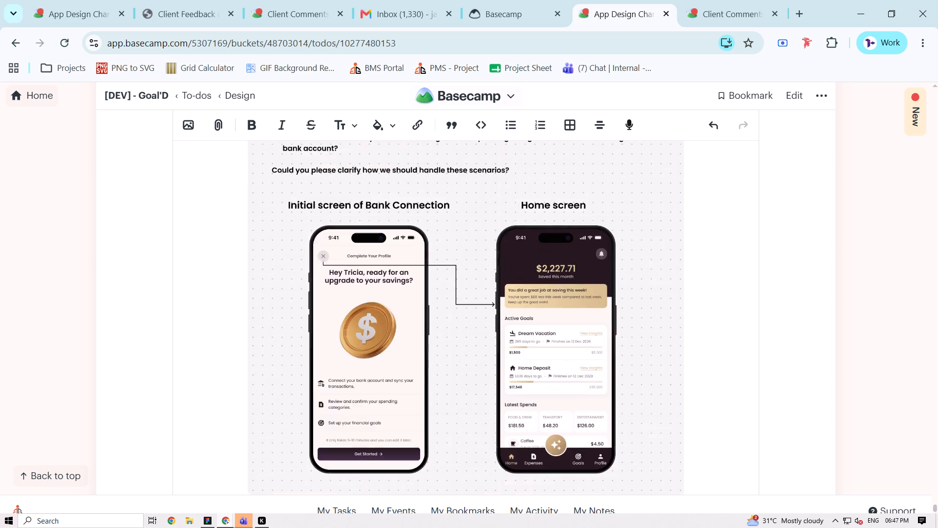
scroll(463, 316, "up", 20)
scroll(463, 316, "up", 6)
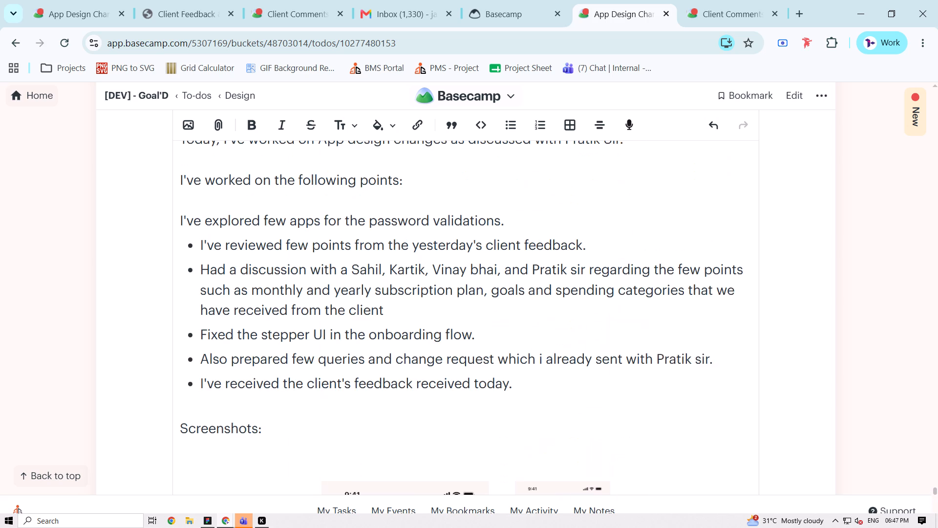
Switch to Figma and distribute the selected onboarding screens, from name to category list, with equal horizontal spacing.
key("alt+Tab")
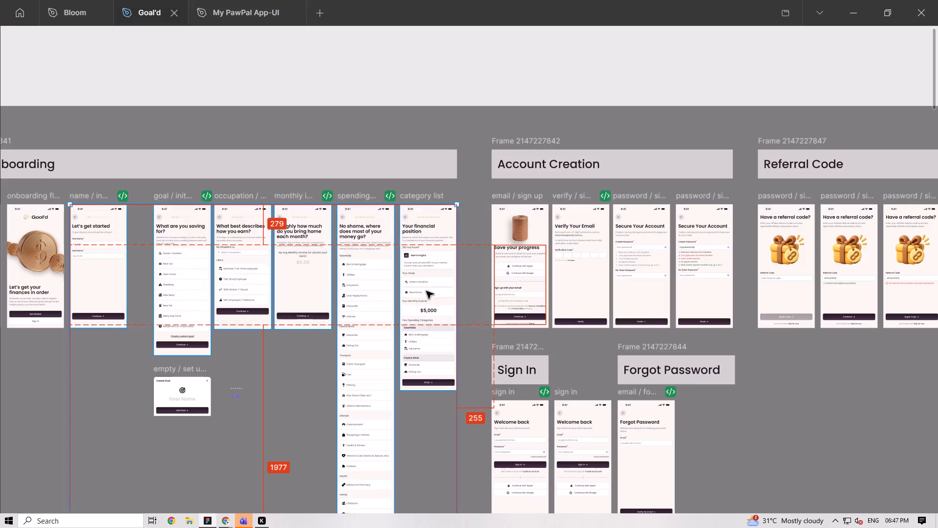
scroll(426, 291, "down", 7, "ctrl")
key("alt+shift+h")
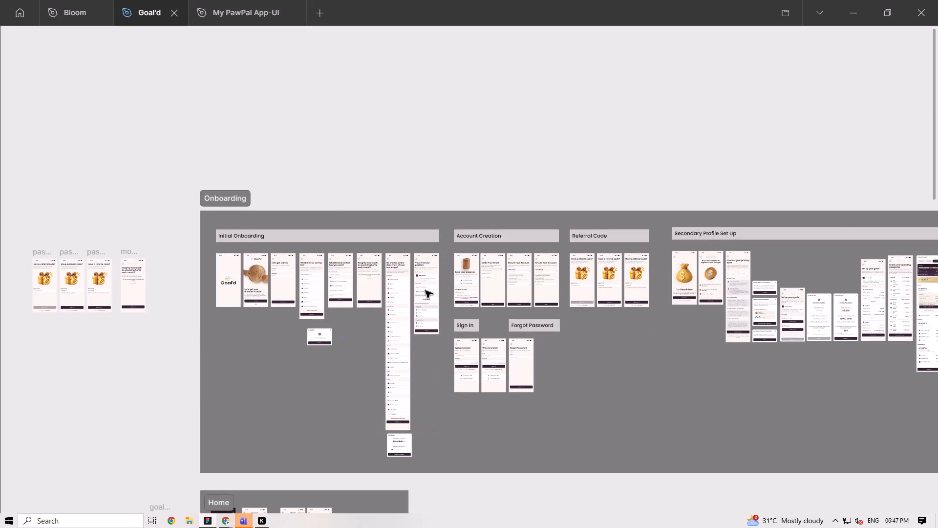
scroll(191, 326, "up", 4, "ctrl")
key("ctrl+z")
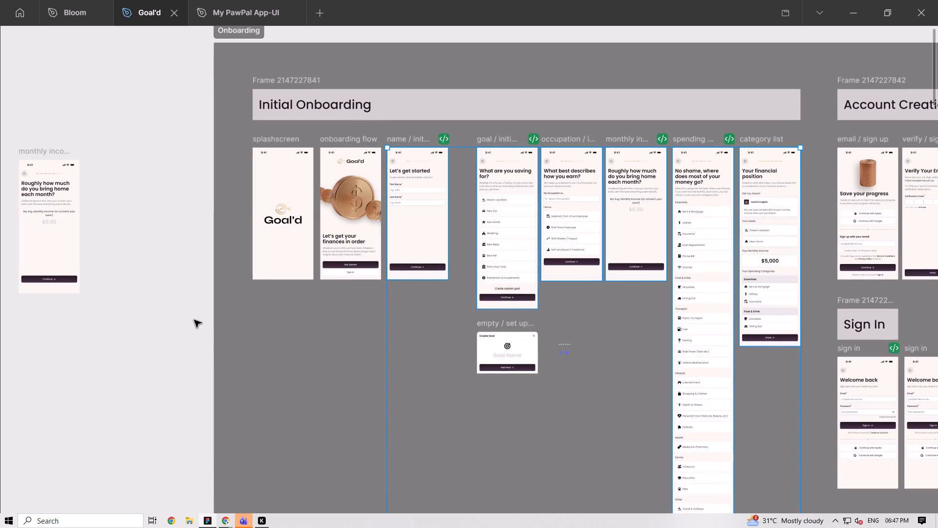
key("alt+shift+h")
left_click(375, 330)
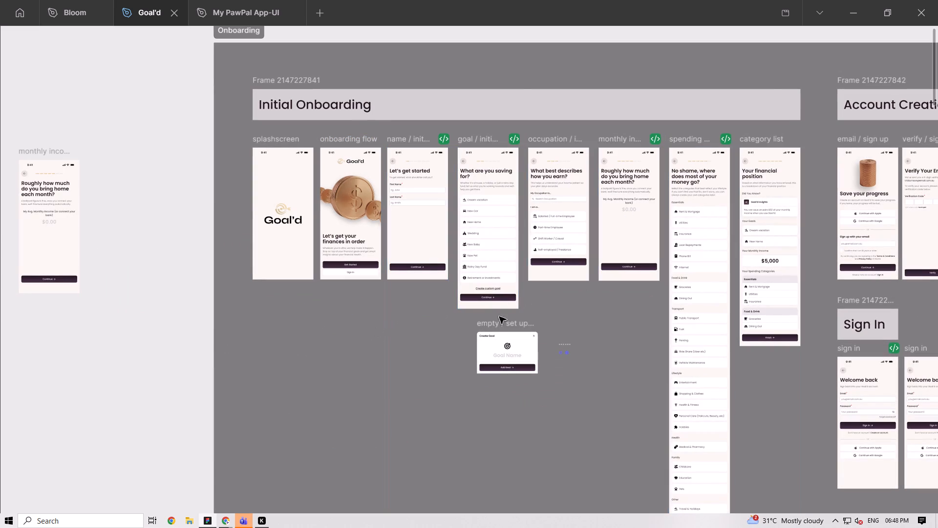
Move the empty set up goal frame left to line up beneath the goal screen.
left_click_drag(497, 320, 477, 315)
Switch back to Basecamp and insert "that is shown" after "stepper UI" in the onboarding flow bullet.
key("alt+Tab")
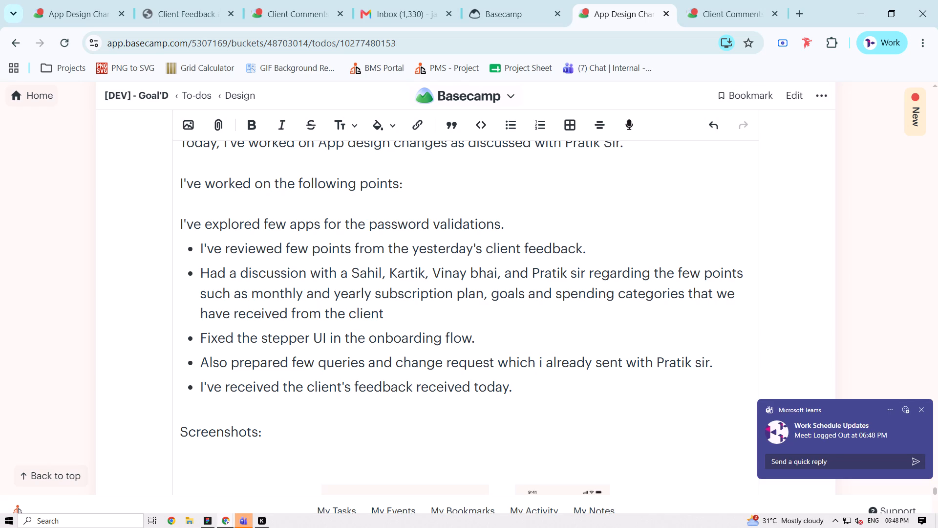
left_click(498, 336)
left_click(332, 340)
key("Left")
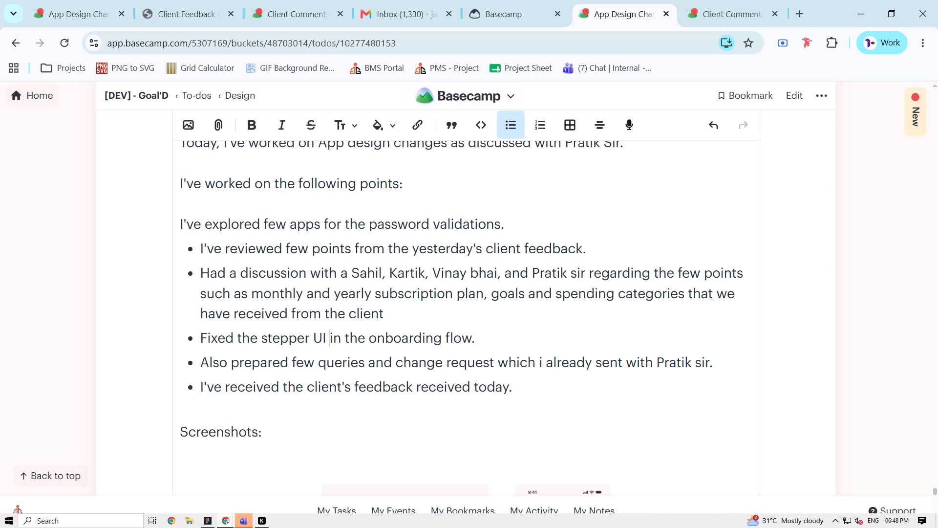
type("that is shoiw")
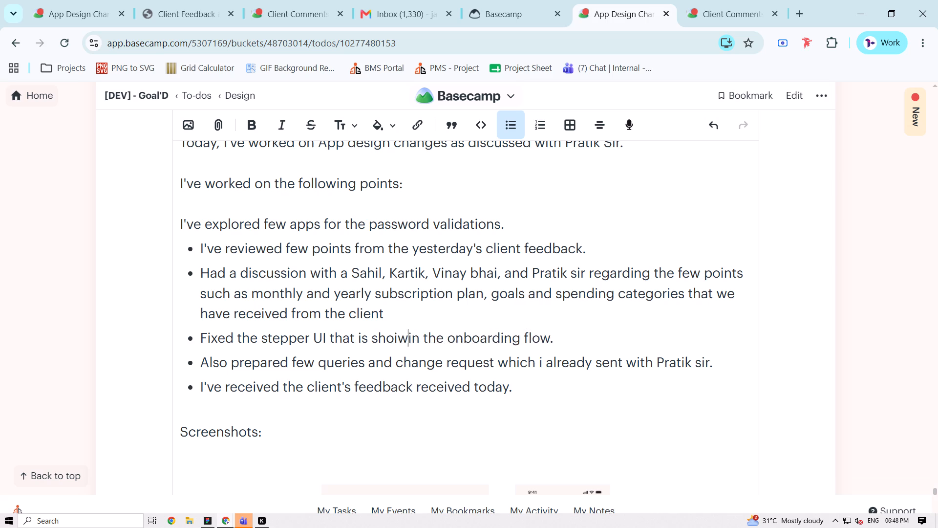
key("BackSpace")
key("BackSpace")
key("BackSpace")
type("wn")
key("BackSpace")
key("BackSpace")
type("own")
key("space")
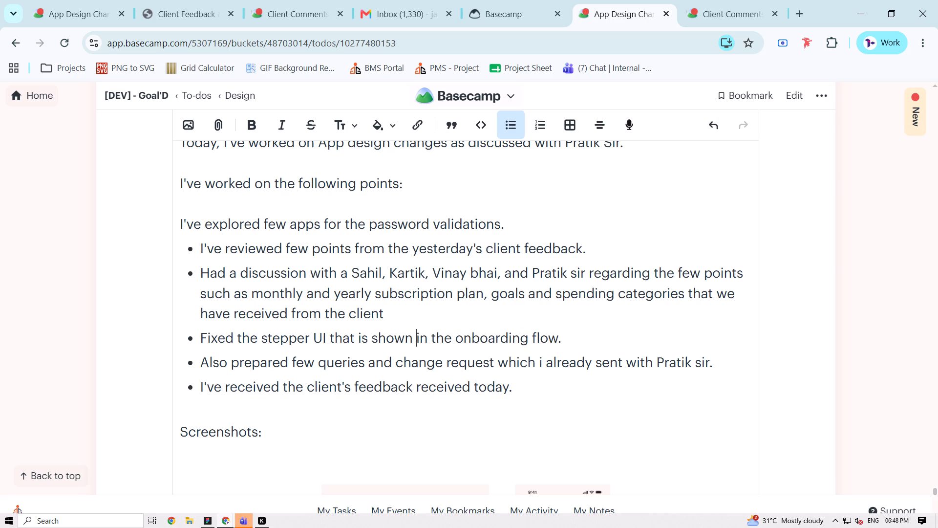
Add a bullet below the stepper UI one: "Made few text-based changes in goal details screen at every place to maintain the consistency.".
left_click(576, 338)
key("Return")
scroll(431, 368, "down", 6)
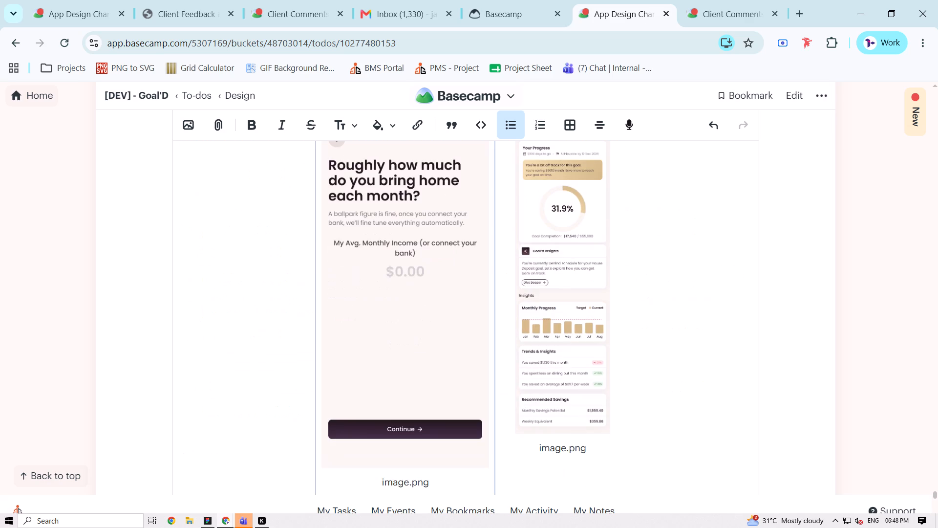
scroll(436, 366, "up", 1)
scroll(478, 298, "up", 3)
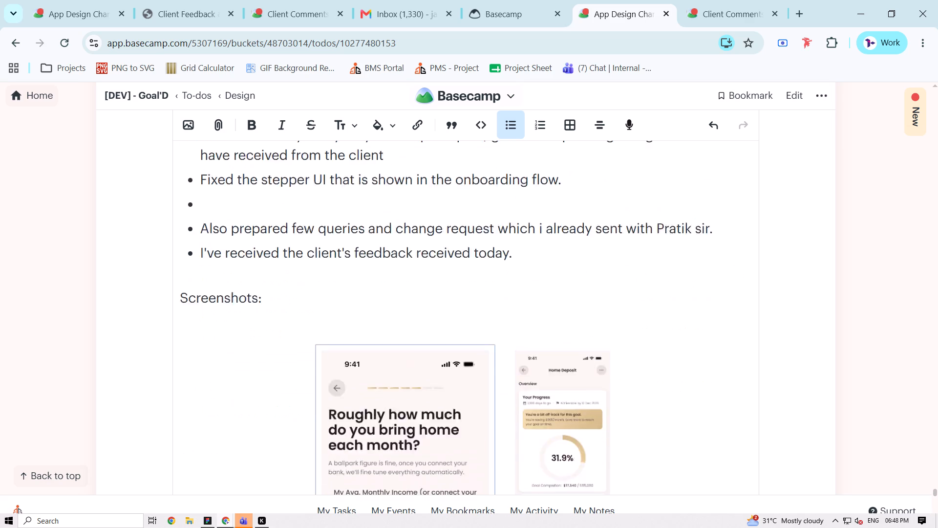
scroll(478, 298, "up", 1)
type("Made few text-based changes in")
key("space")
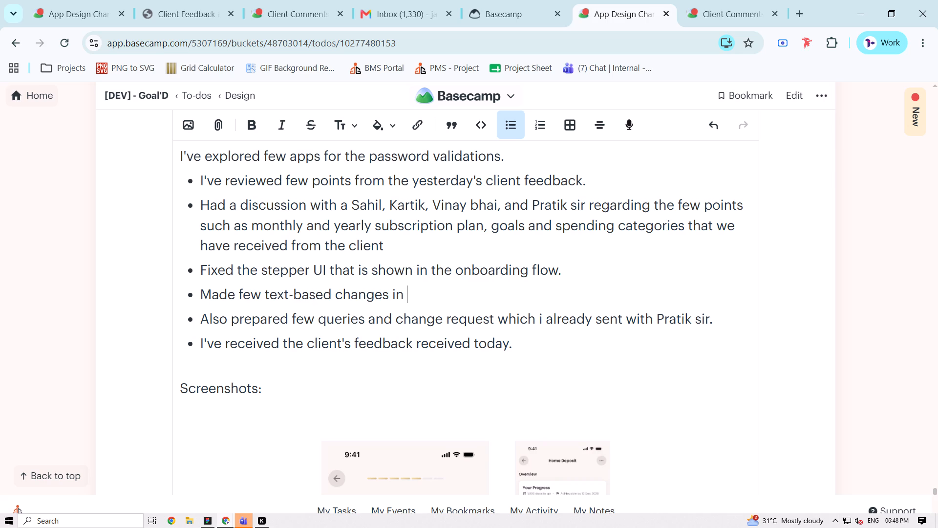
type("home d")
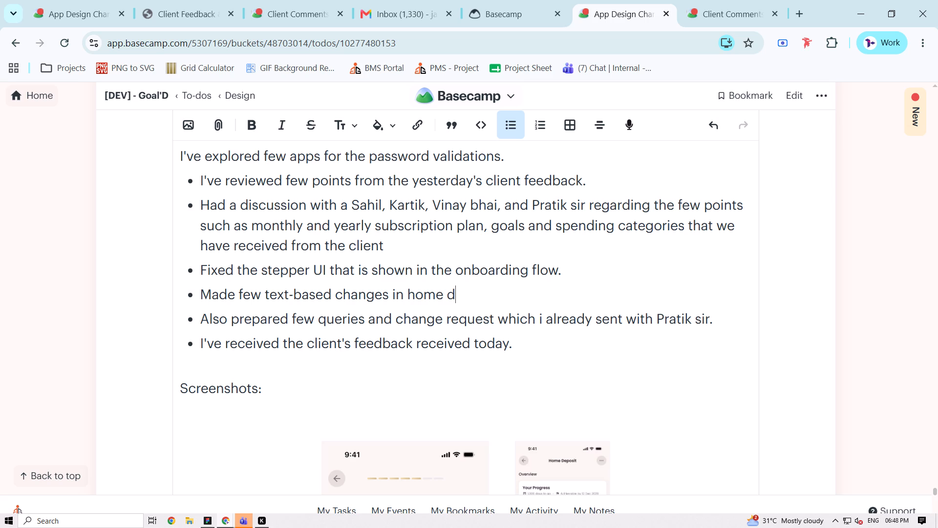
key("BackSpace")
key("BackSpace")
key("BackSpace")
key("BackSpace")
key("BackSpace")
key("BackSpace")
type("goal des")
key("BackSpace")
type("tails screen at every okla")
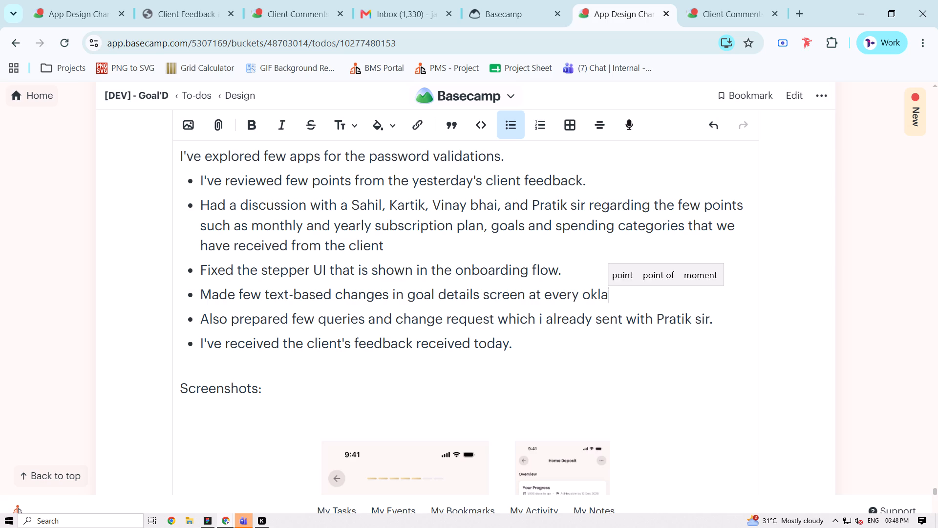
key("BackSpace")
key("BackSpace")
key("BackSpace")
key("p")
key("BackSpace")
key("BackSpace")
type("place")
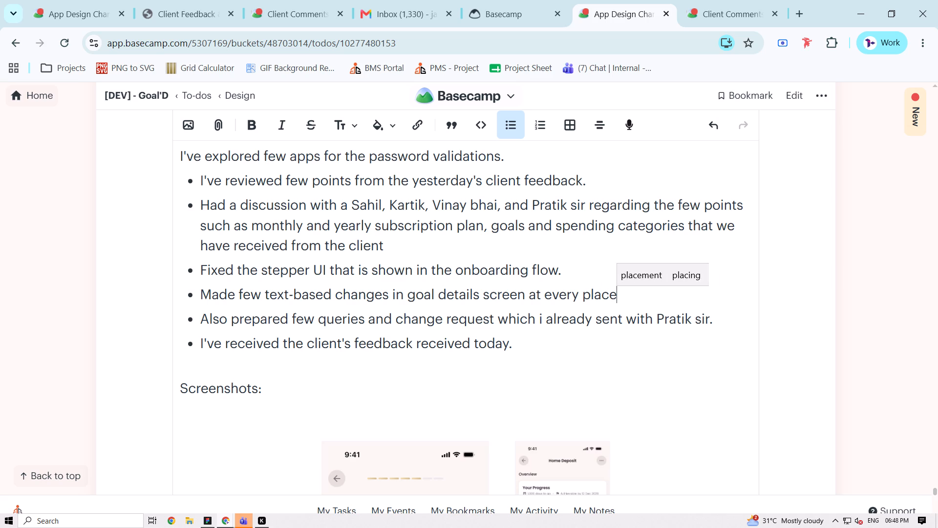
key("BackSpace")
type("e t")
key("space")
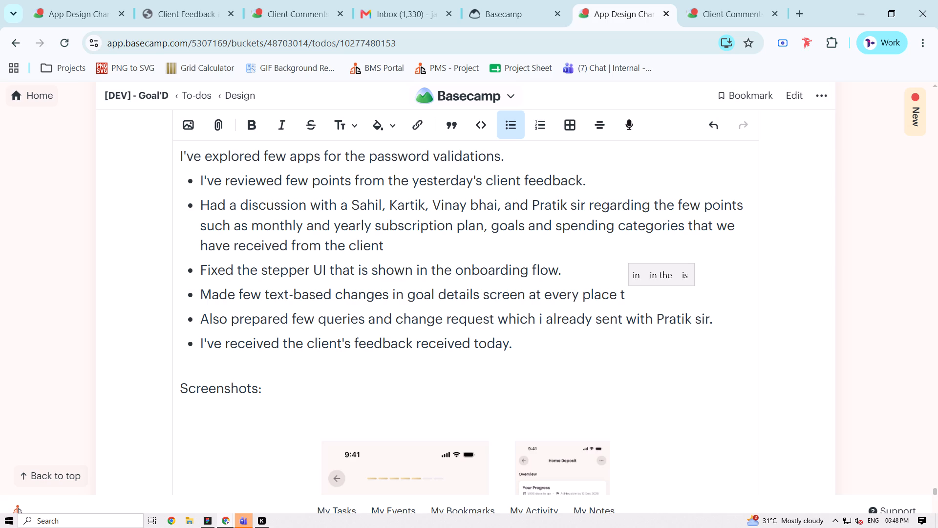
key("BackSpace")
type("o maintainn")
key("BackSpace")
key("space")
type("the consistency.")
Review the comment's bullet list against the goal details screenshots pasted beneath it.
scroll(451, 305, "down", 6)
scroll(451, 314, "up", 8)
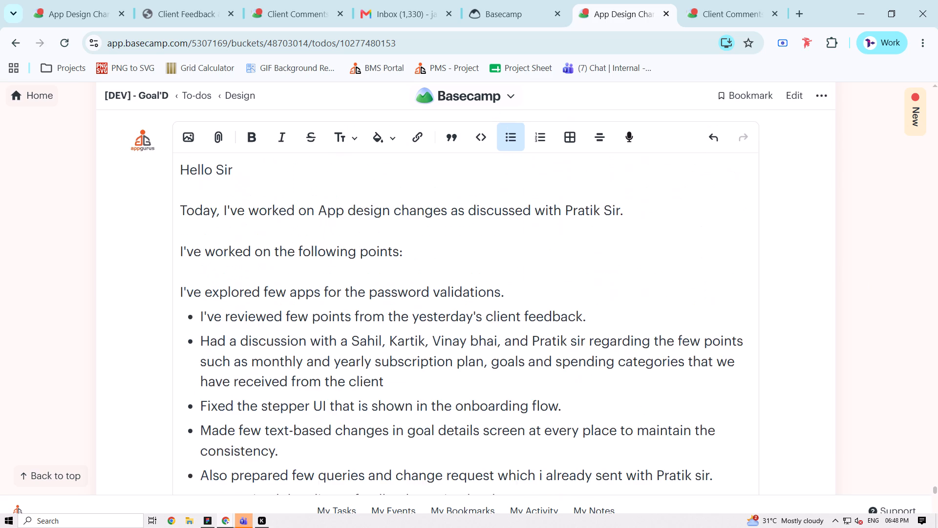
scroll(451, 314, "down", 11)
scroll(452, 312, "up", 1)
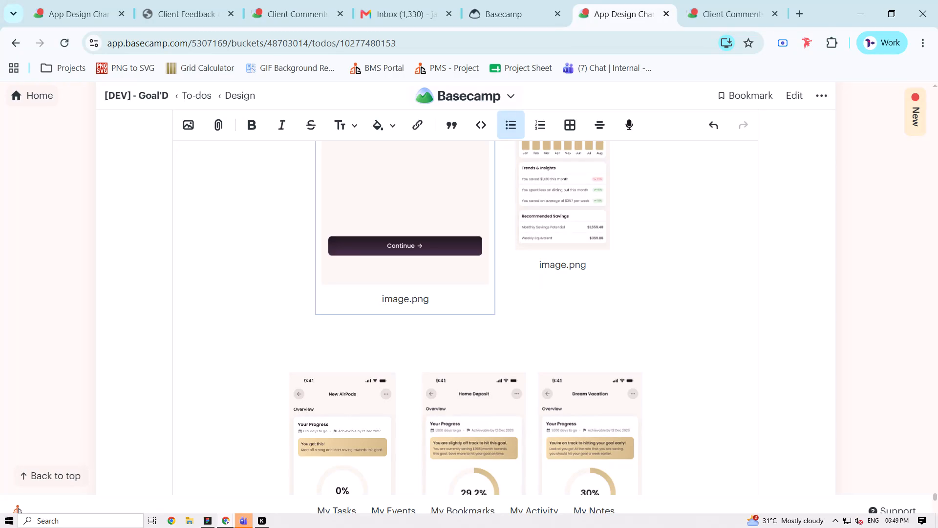
scroll(468, 279, "down", 4)
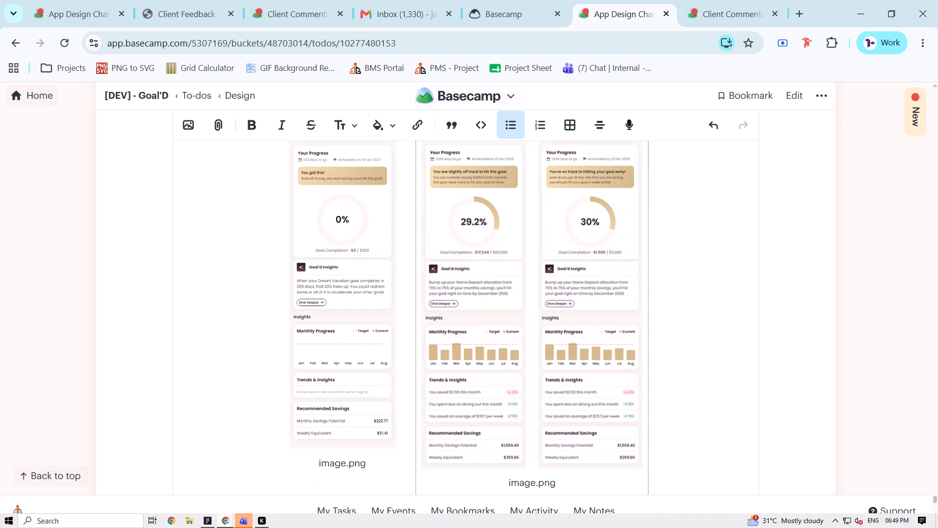
scroll(599, 256, "up", 13)
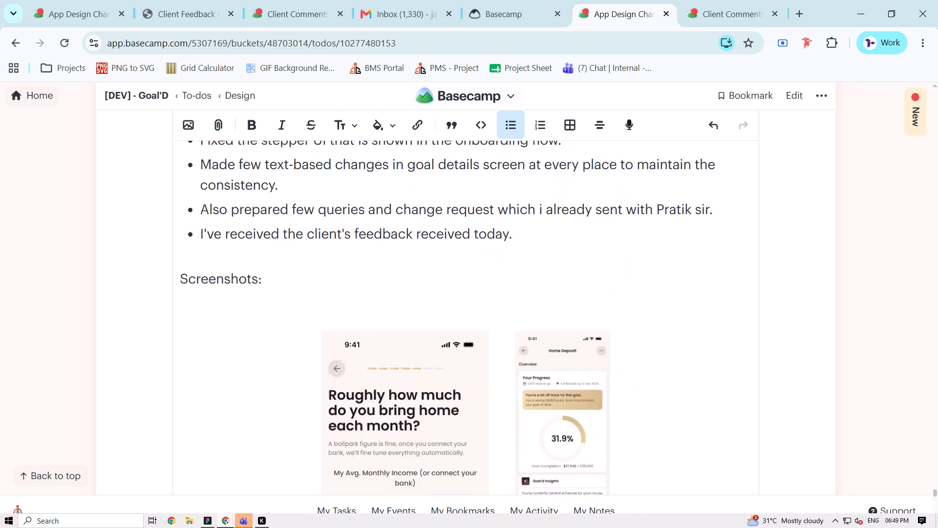
scroll(599, 256, "up", 1)
scroll(599, 256, "down", 2)
Add a bullet below the text-based changes one: "Also updated the text in Goal'd insights card.".
key("Return")
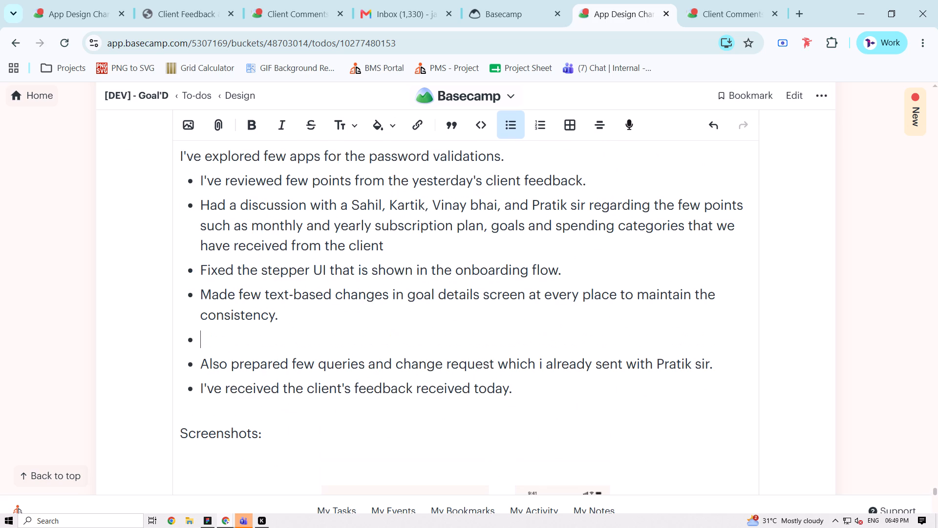
key("shift+a")
type("lso")
key("space")
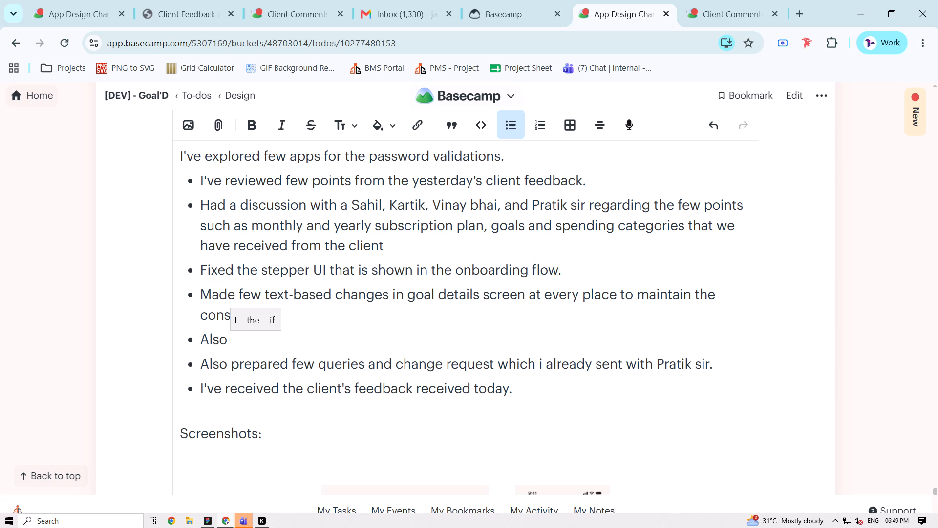
type("updated the text in Goal'd d")
key("BackSpace")
type("insights card to maintain the consise")
key("BackSpace")
key("BackSpace")
key("BackSpace")
key("BackSpace")
key("BackSpace")
key("BackSpace")
key("BackSpace")
key("BackSpace")
key("BackSpace")
key("BackSpace")
key("BackSpace")
key("BackSpace")
key("BackSpace")
key("BackSpace")
key("BackSpace")
key("BackSpace")
key("BackSpace")
key("BackSpace")
key("BackSpace")
key("BackSpace")
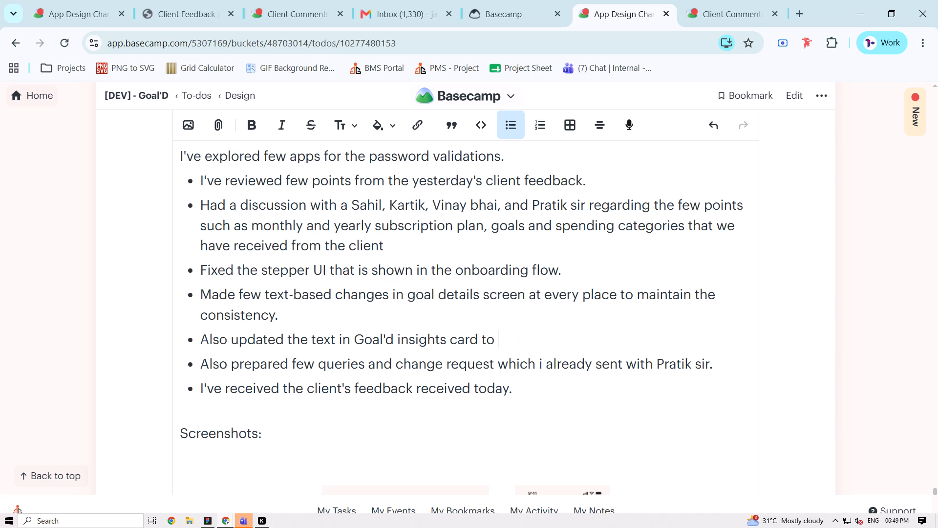
key("BackSpace")
key("BackSpace")
key("BackSpace")
type("to")
key("space")
key("BackSpace")
key("BackSpace")
key("BackSpace")
key("BackSpace")
key("period")
Look through the pasted screenshots down to the bank connection and home screen board.
scroll(481, 335, "down", 5)
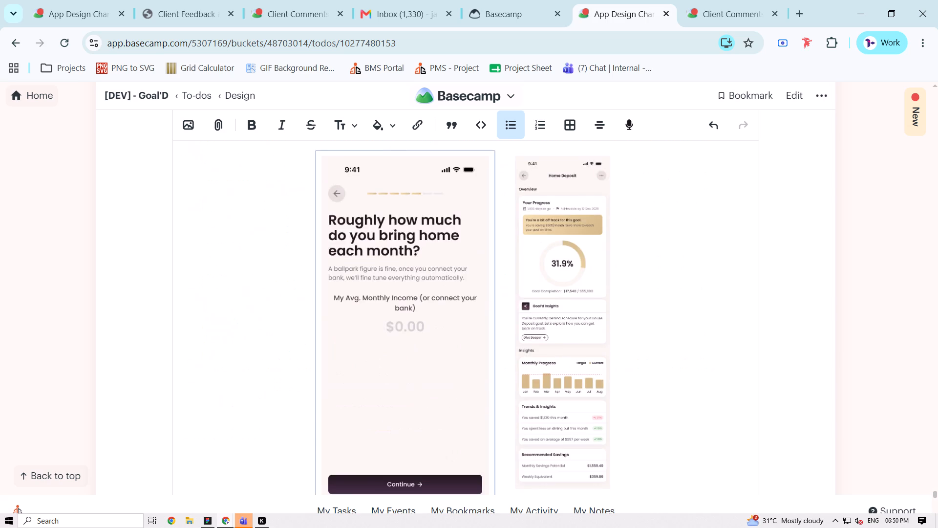
scroll(490, 344, "down", 8)
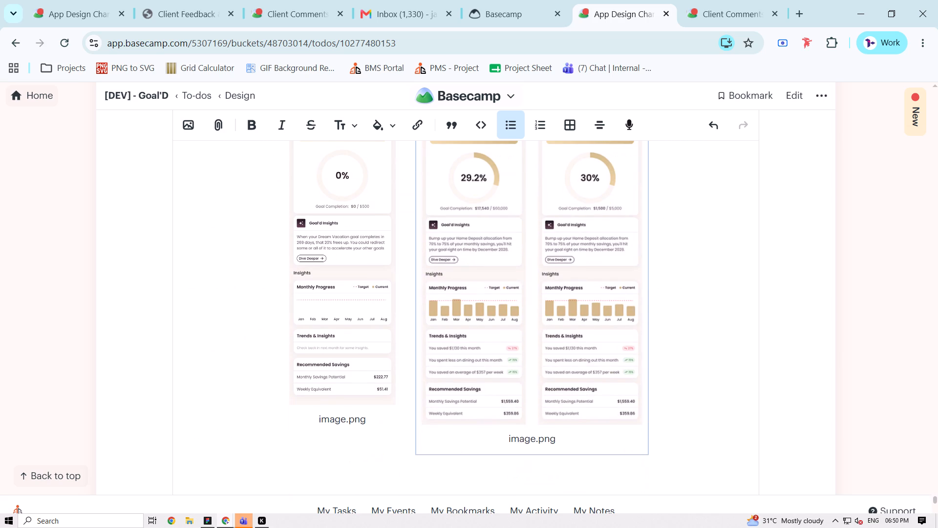
scroll(512, 338, "down", 4)
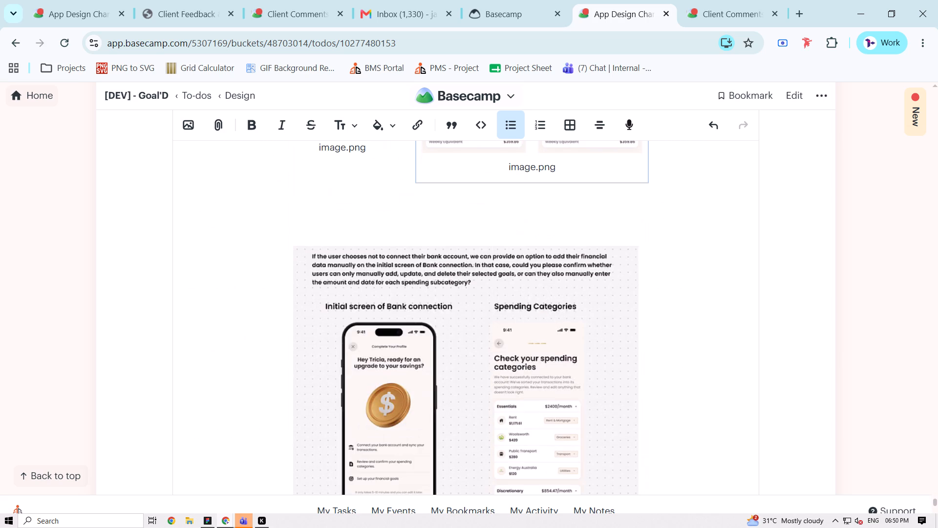
scroll(512, 337, "down", 5)
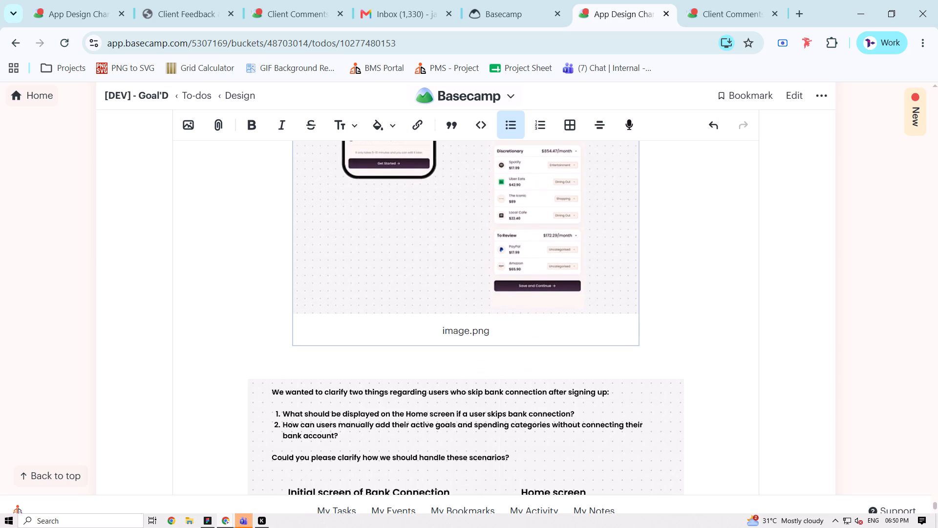
scroll(509, 339, "down", 3)
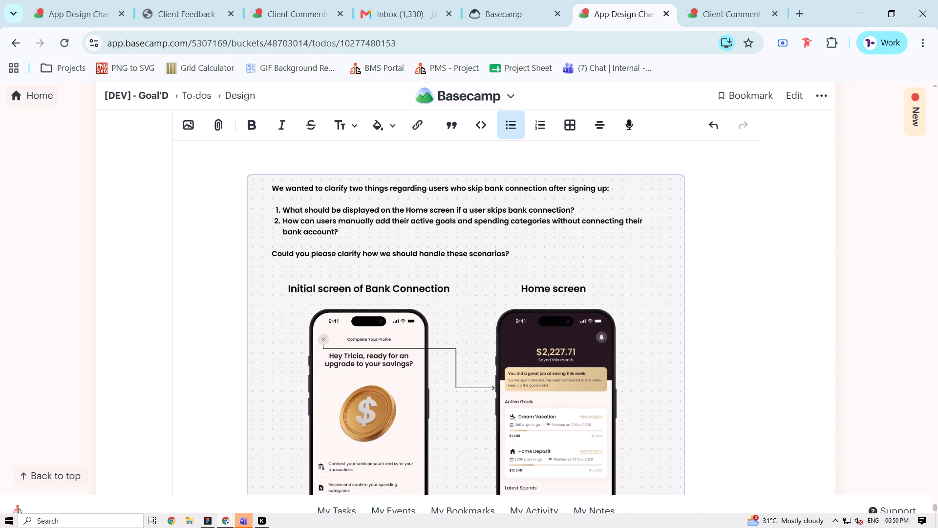
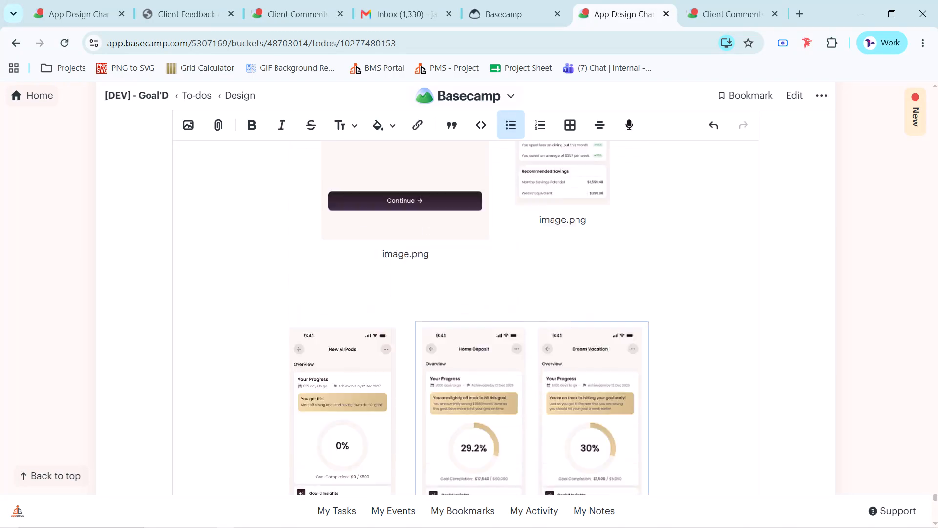
Check the drafted bullet list and pasted screenshots once more and post the comment on the App Design Changes to-do.
scroll(425, 298, "up", 12, "alt")
scroll(425, 304, "down", 3, "alt")
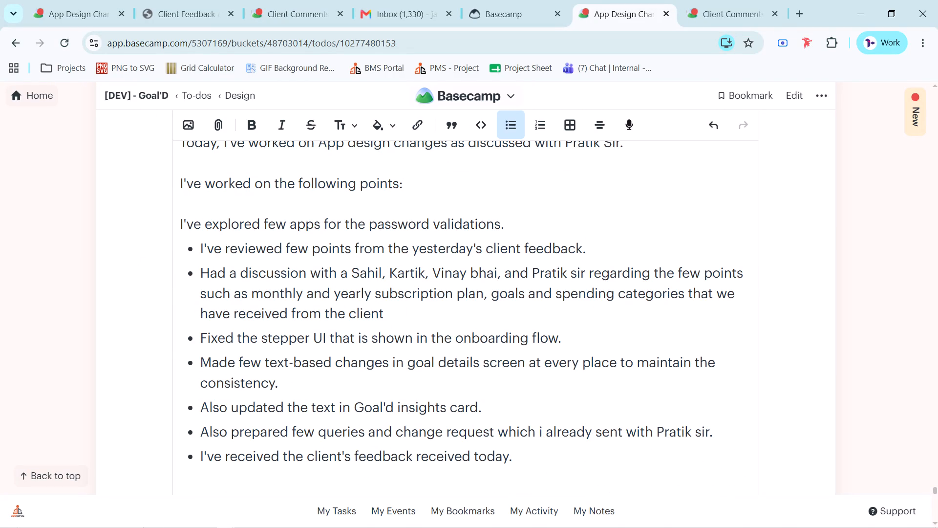
scroll(532, 422, "down", 1, "alt")
scroll(423, 364, "down", 7, "alt")
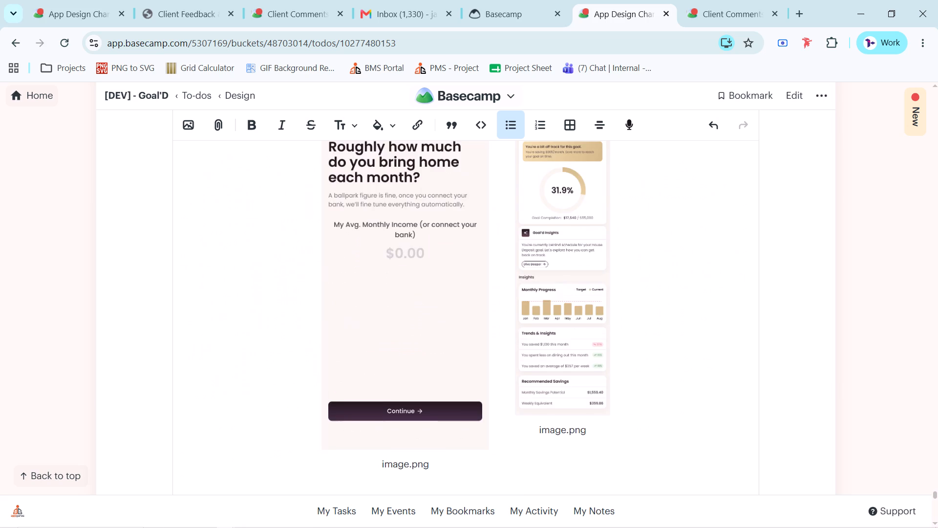
scroll(423, 364, "down", 20, "alt")
scroll(423, 364, "down", 12, "alt")
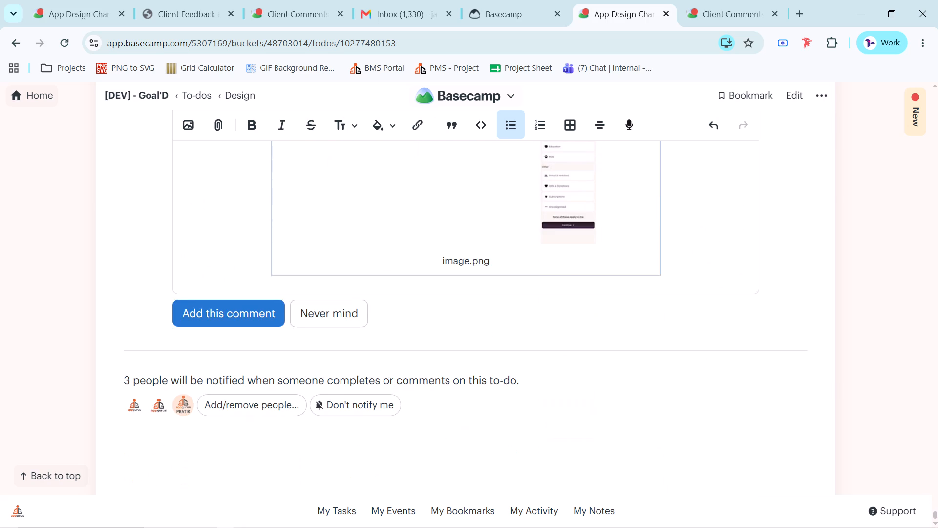
left_click(255, 310, "alt")
Open the PMS site, pms.app.devlaunchpad.com.au, in a new browser tab.
left_click(803, 5, "alt")
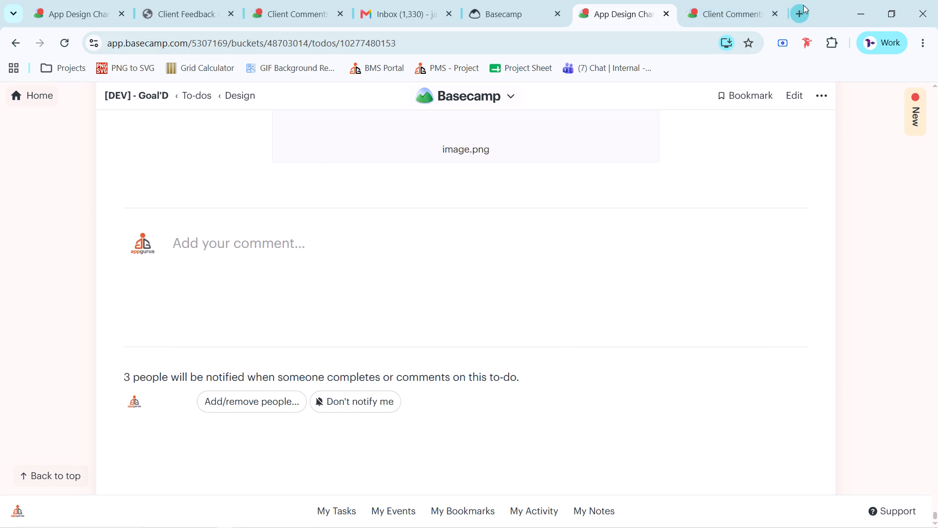
type("pms")
key("Return")
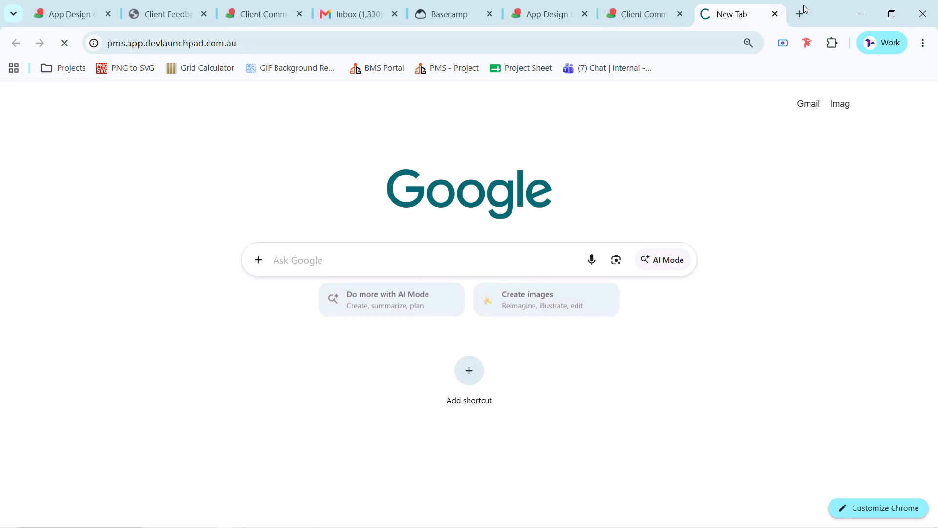